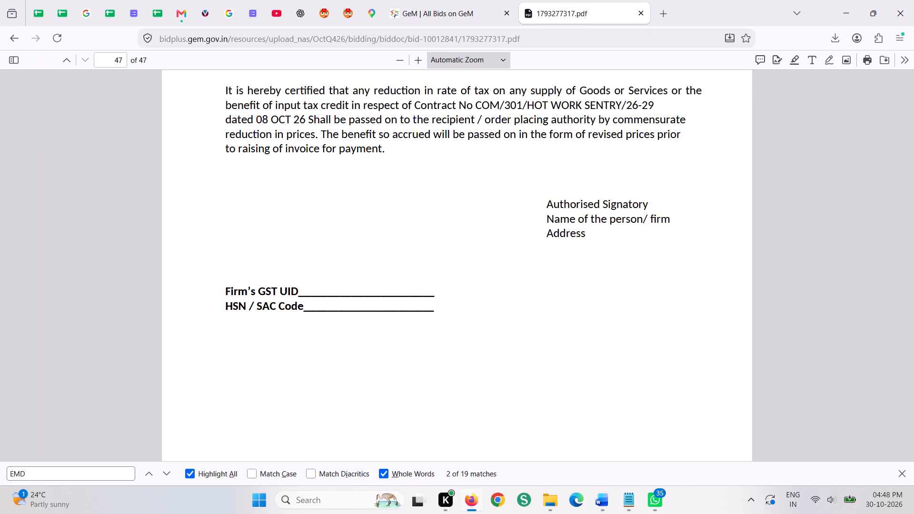
Close the 1793277317.pdf document of the previous bid.
scroll(194, 92, "up", 2)
left_click(566, 0)
left_click(641, 16)
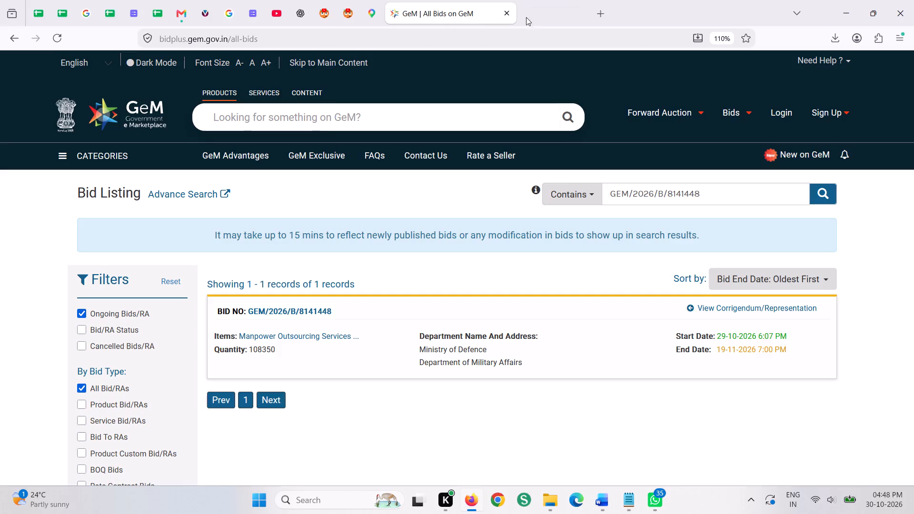
Copy the GeM Id GEM/2026/B/8217919 from row 785 of the Daily Tender Sheet 2026.
left_click(162, 16)
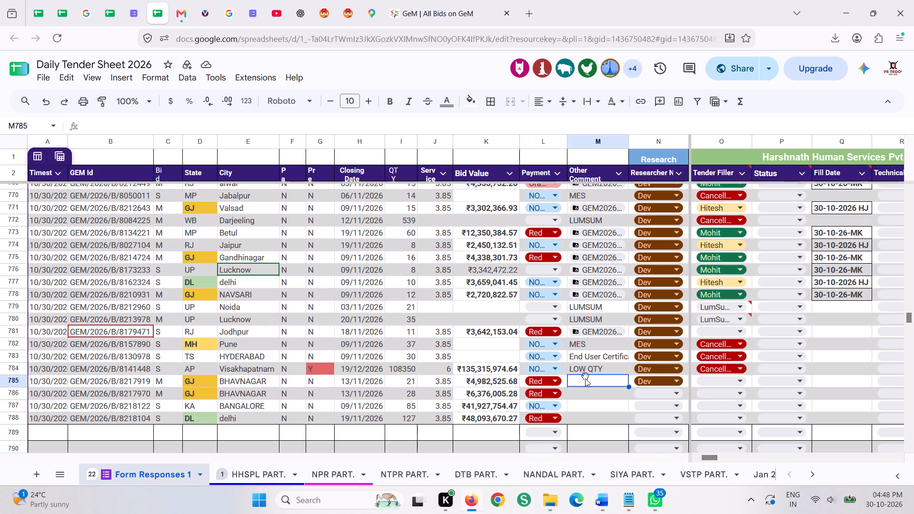
key("Left")
key("Left")
key("Left")
key("Left")
key("Left")
key("Left")
key("Left")
key("Left")
key("Left")
key("Left")
key("Left")
key("Left")
key("Left")
key("Left")
key("Left")
key("Left")
key("Left")
key("Left")
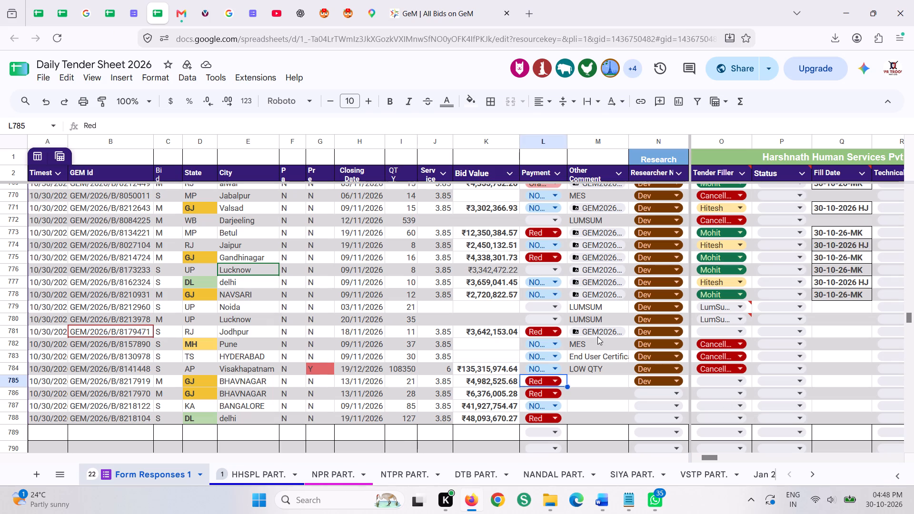
key("Right")
key("ctrl+c")
key("Right")
key("Right")
key("Right")
key("Right")
key("Right")
key("Right")
key("Right")
key("Right")
key("Right")
key("Right")
key("Right")
Search the GeM bid listing for GEM/2026/B/8217919 and open its bid document.
left_click(429, 0)
left_click_drag(715, 189, 531, 196)
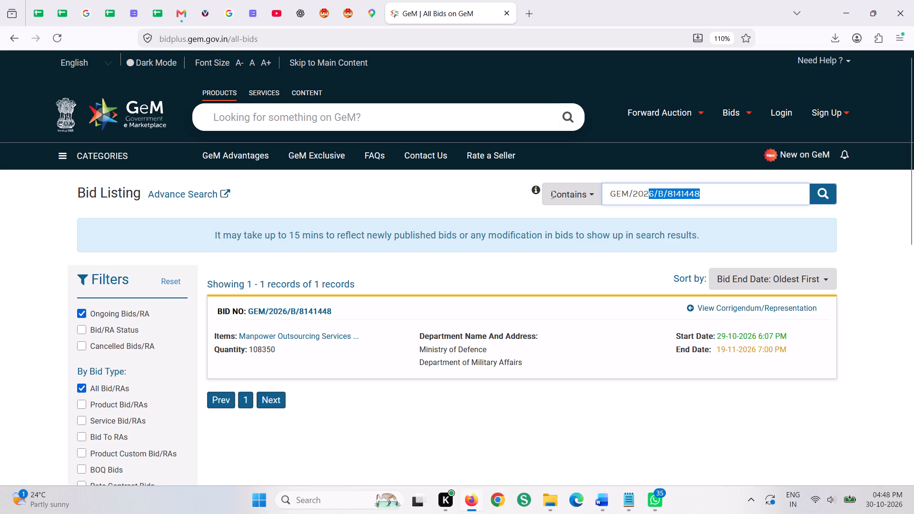
left_click_drag(531, 196, 493, 198)
key("ctrl+v")
key("Return")
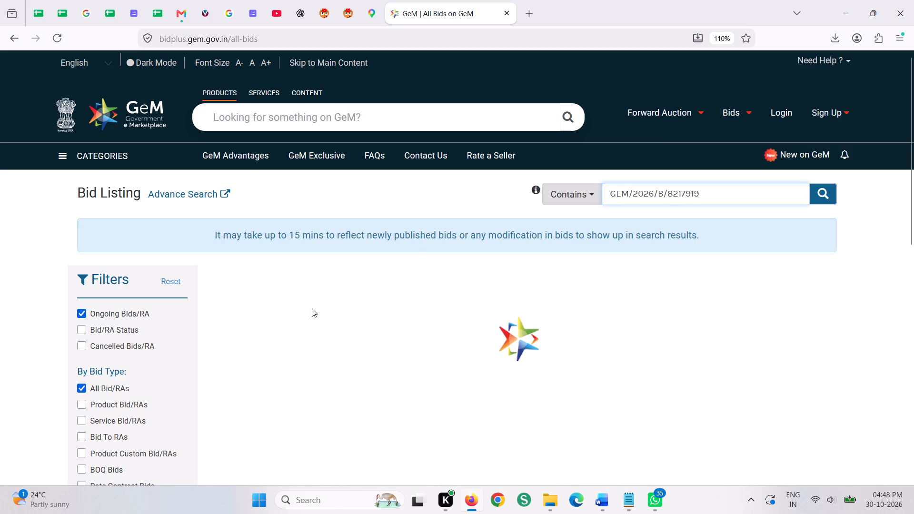
left_click(50, 33)
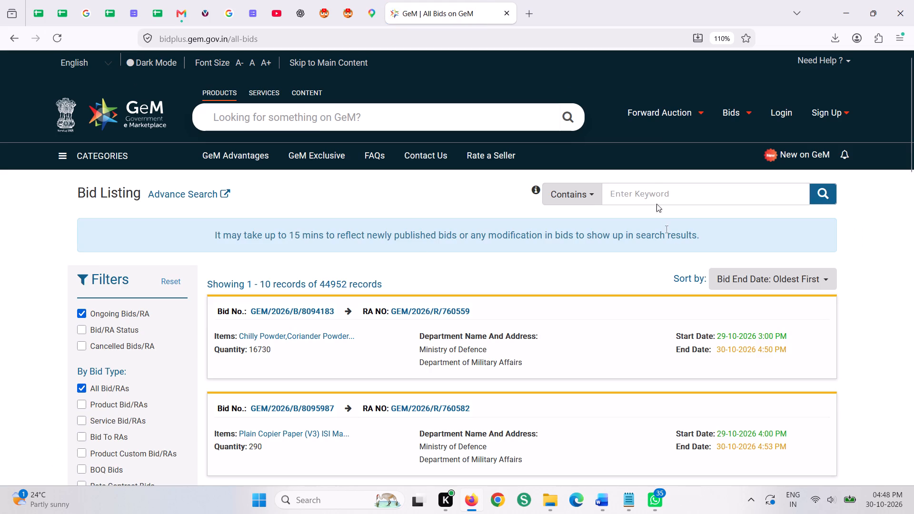
left_click(654, 192)
key("ctrl+v")
key("Return")
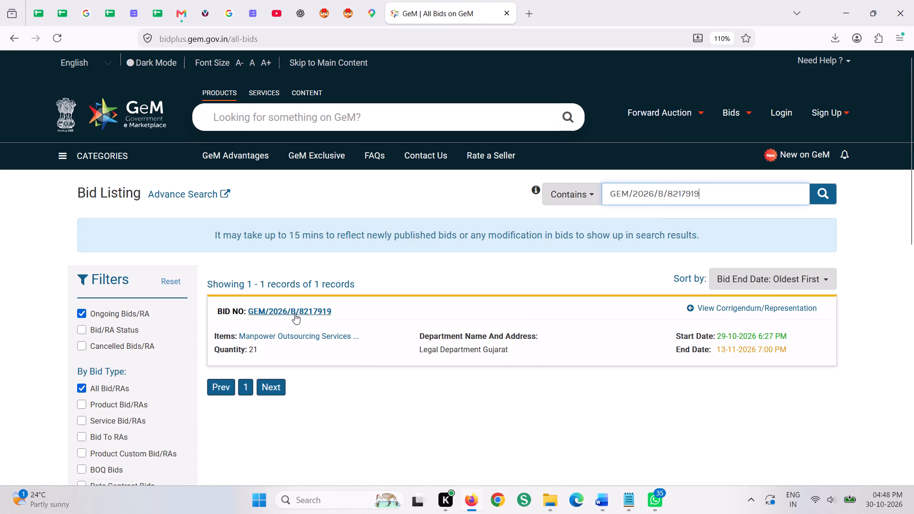
left_click(295, 314)
left_click(325, 262)
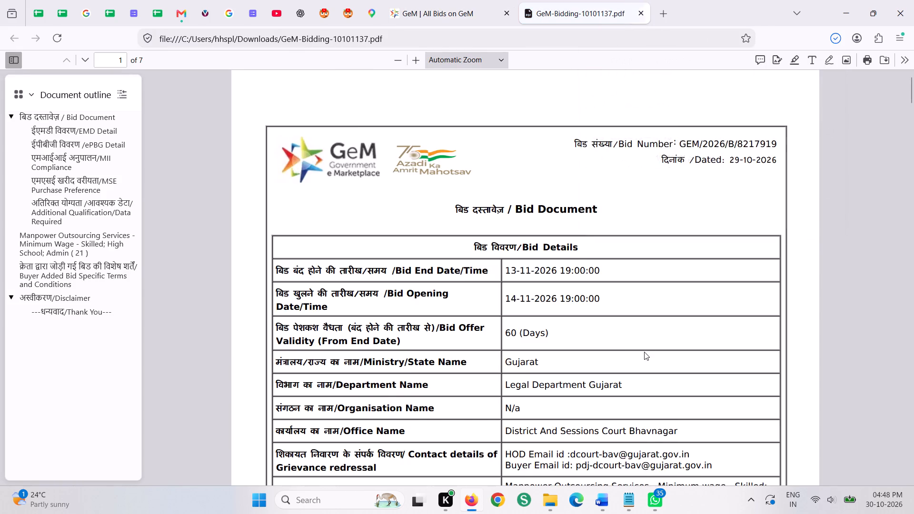
Search the bid document for "SECURITY" and go through the matches.
scroll(644, 352, "down", 1)
left_click(637, 348)
key("ctrl+f")
type("SE")
type("CURITY")
key("Return")
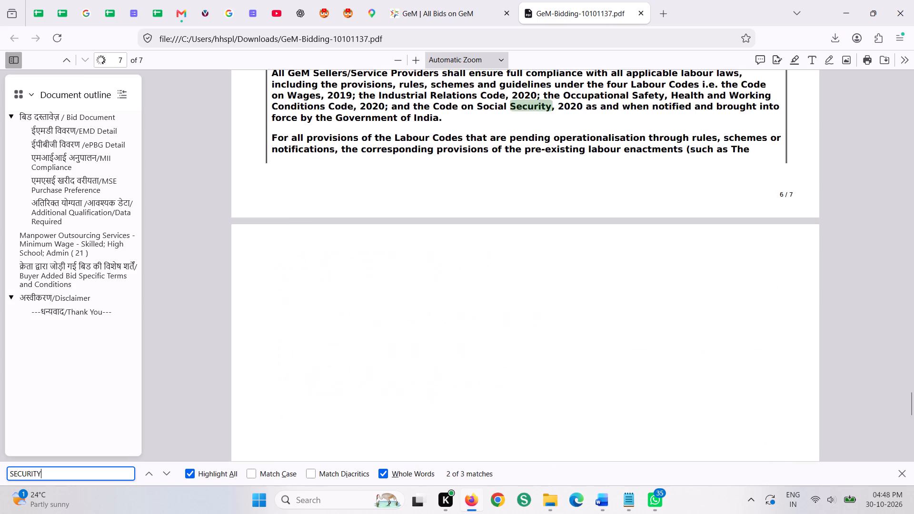
key("Return")
key("Return")
key("Return")
key("Return")
key("Return")
Search the bid document for "WATCH" instead.
key("BackSpace")
key("BackSpace")
key("BackSpace")
key("BackSpace")
key("BackSpace")
key("BackSpace")
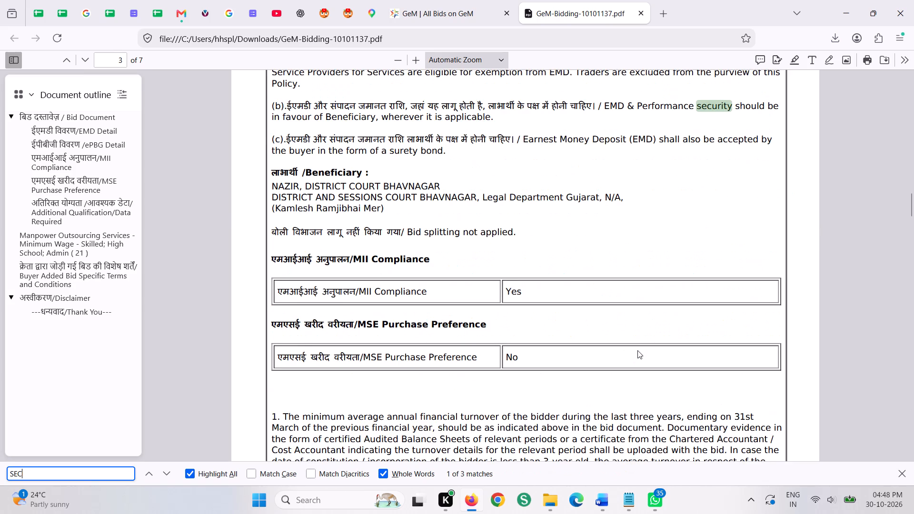
key("BackSpace")
key("BackSpace")
key("BackSpace")
key("BackSpace")
type("WATCH")
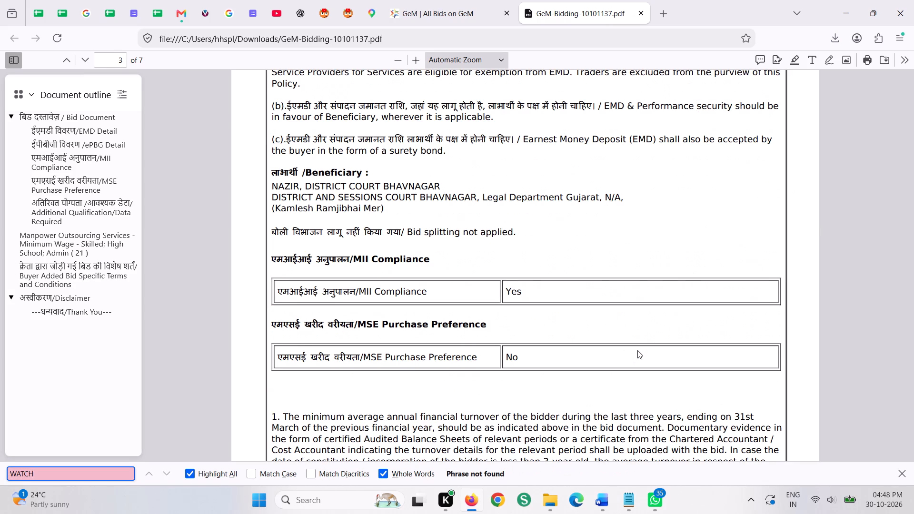
Search the bid document for "CHOWKIDAR", then clear the search term.
key("BackSpace")
key("BackSpace")
key("BackSpace")
key("BackSpace")
key("BackSpace")
key("BackSpace")
key("BackSpace")
type("CHOWKIDAR")
key("BackSpace")
key("BackSpace")
key("BackSpace")
key("BackSpace")
key("BackSpace")
key("BackSpace")
key("BackSpace")
key("BackSpace")
key("BackSpace")
key("BackSpace")
key("BackSpace")
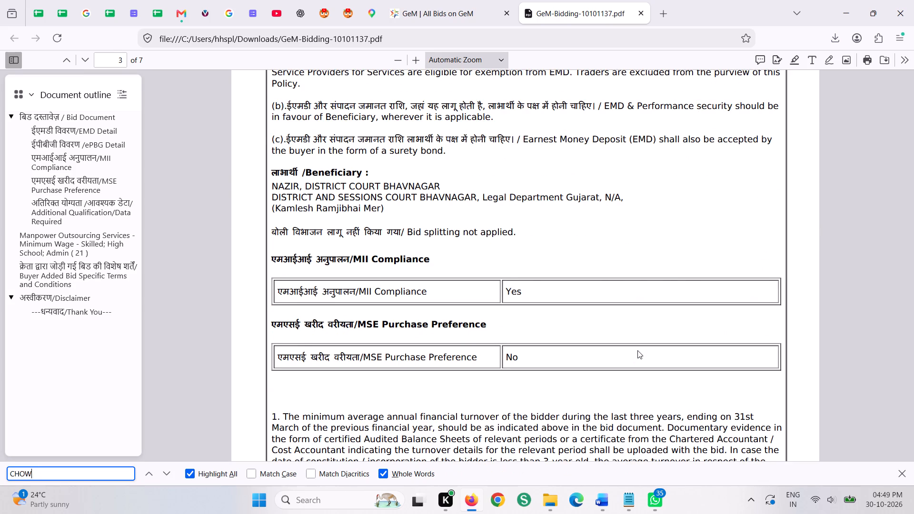
Open the linked scope of work and job description file 1793278298.pdf and skim its pages for the service requirements.
scroll(637, 350, "down", 2)
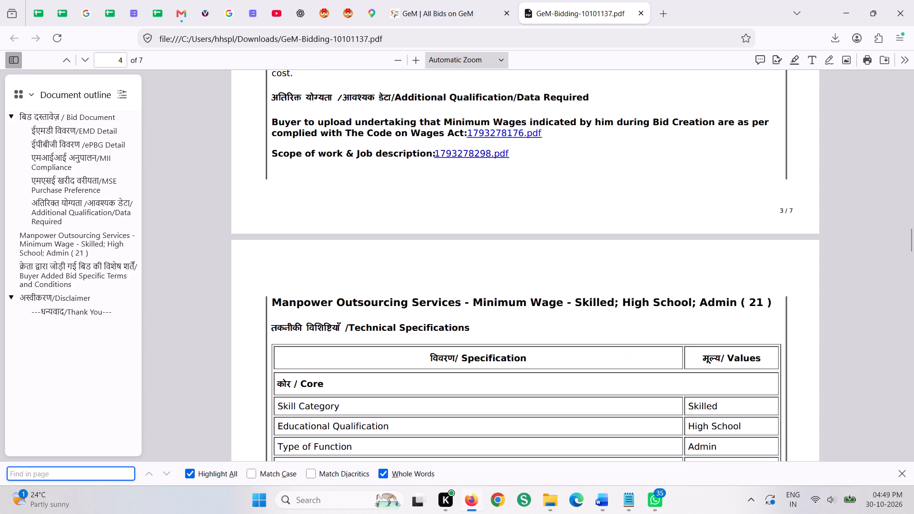
left_click(472, 154)
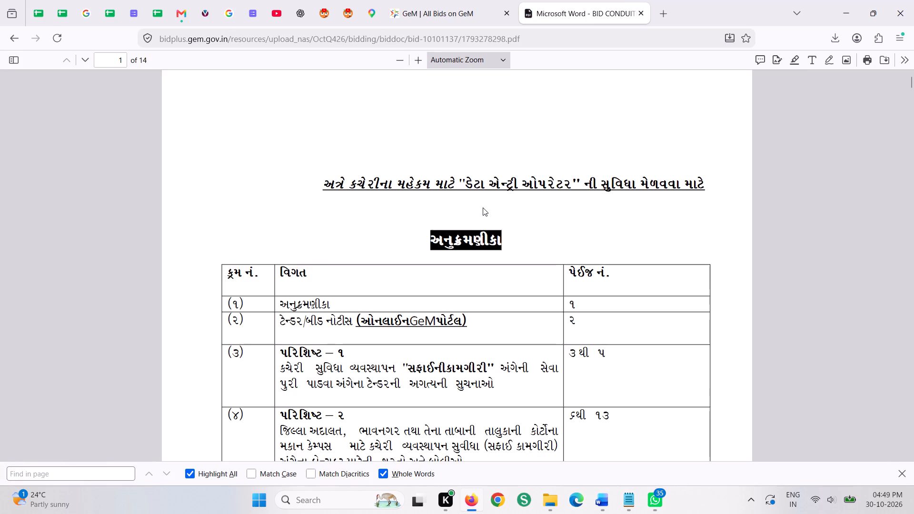
scroll(502, 212, "down", 10)
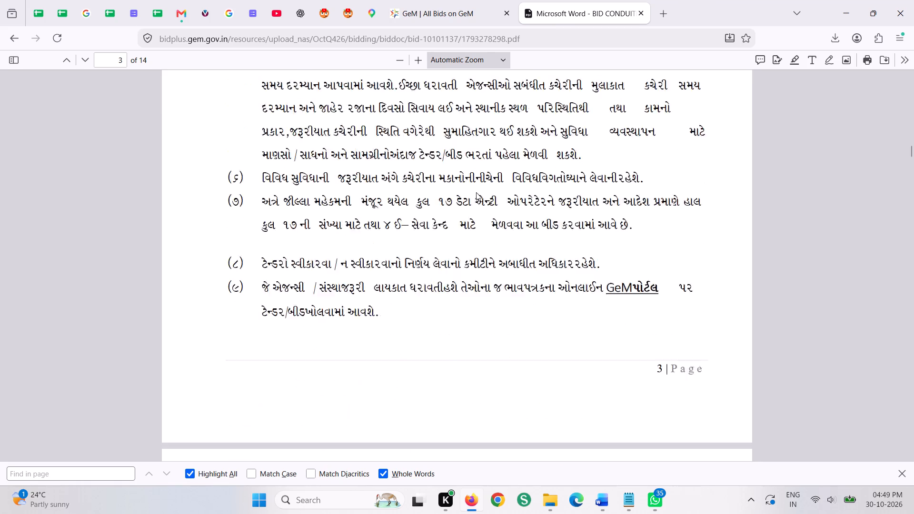
scroll(476, 192, "down", 20)
scroll(476, 192, "down", 20)
scroll(476, 192, "down", 4)
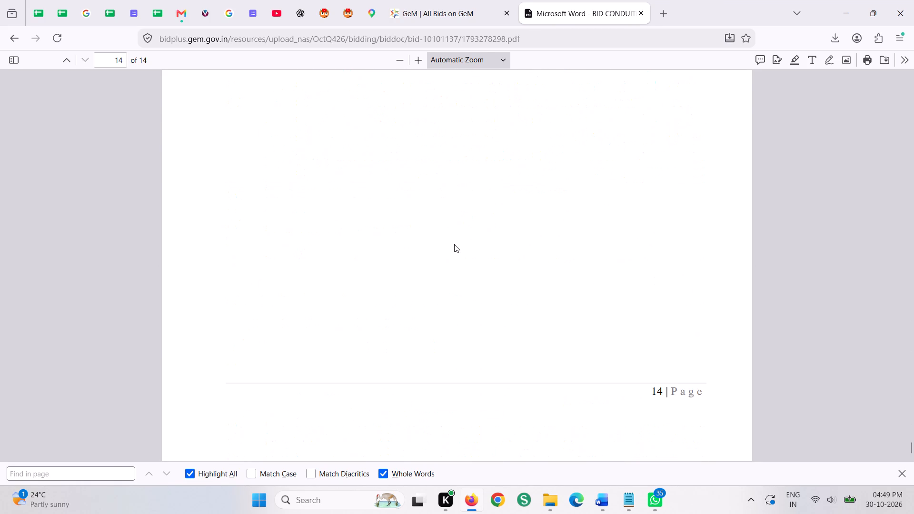
scroll(454, 244, "down", 9)
scroll(455, 246, "up", 20)
scroll(455, 246, "up", 20)
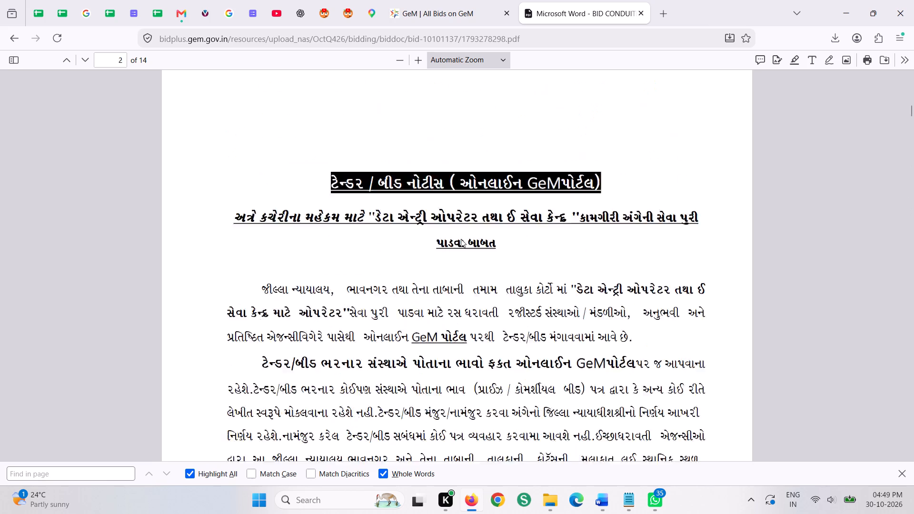
scroll(461, 239, "up", 16)
scroll(460, 239, "down", 6)
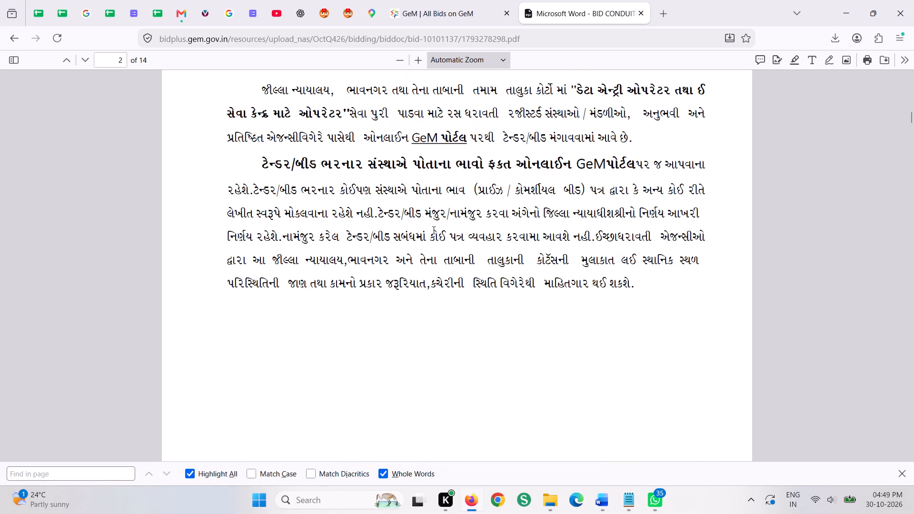
scroll(433, 230, "down", 2)
scroll(429, 237, "up", 1)
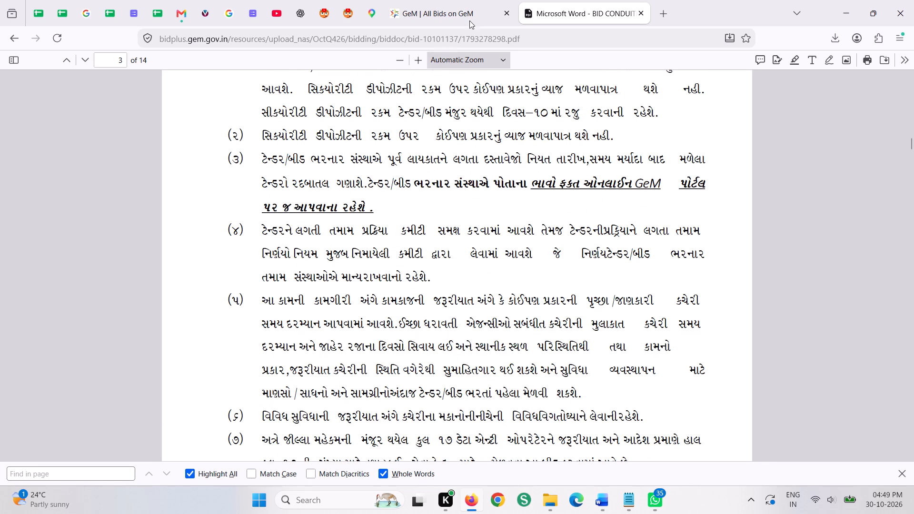
left_click(466, 0)
left_click(579, 0)
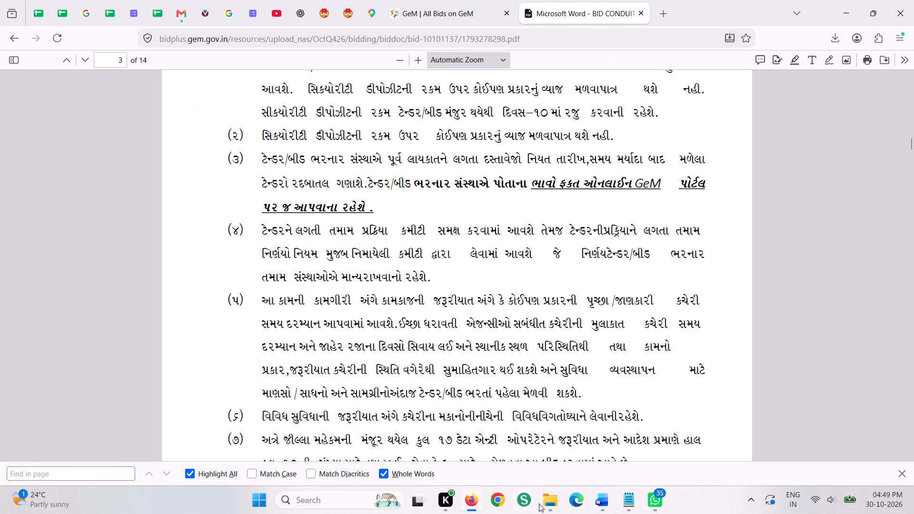
In File Explorer, create a folder named GEM2026B8217919 inside DEV1 and open it.
left_click(545, 497)
right_click(553, 223)
left_click(587, 315)
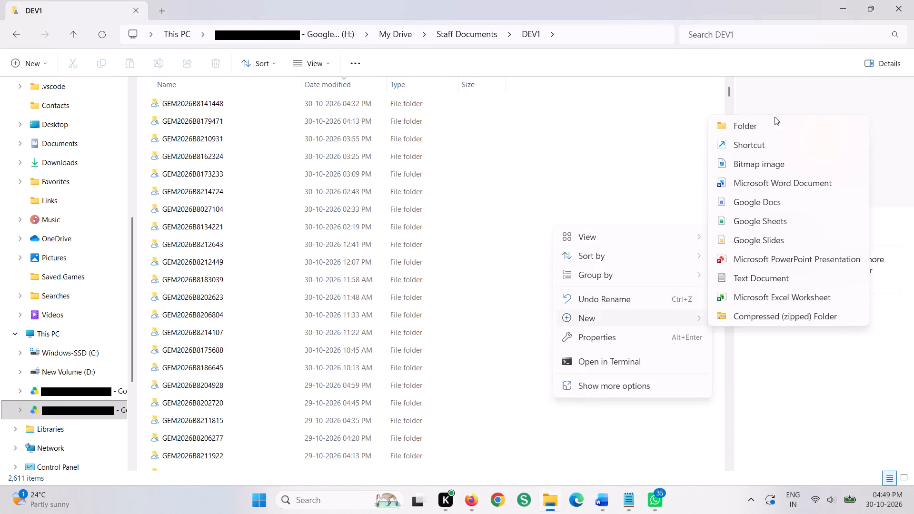
left_click(771, 120)
key("ctrl+v")
key("Return")
double_click(219, 462)
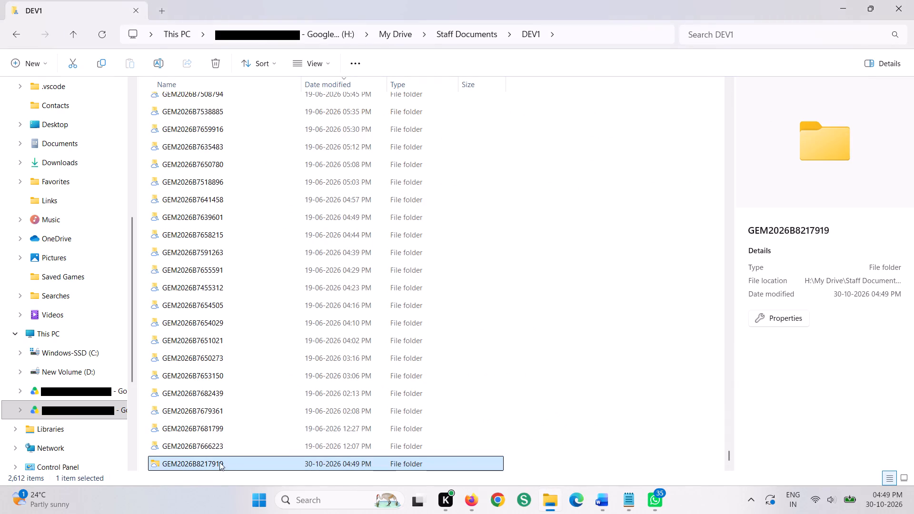
Save the scope of work PDF from Firefox as SCOPE OF WORK 01 in the GEM2026B8217919 folder.
left_click(480, 499)
scroll(574, 254, "up", 5)
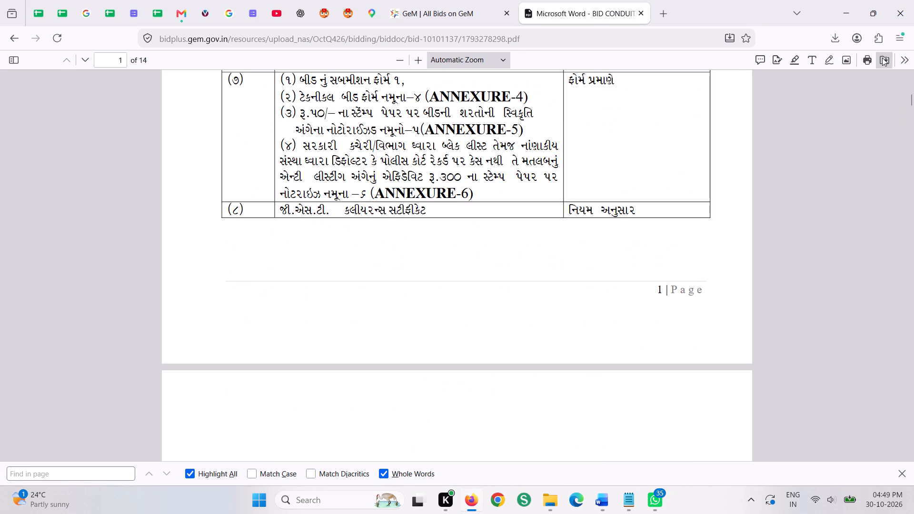
left_click(882, 58)
scroll(391, 176, "up", 10)
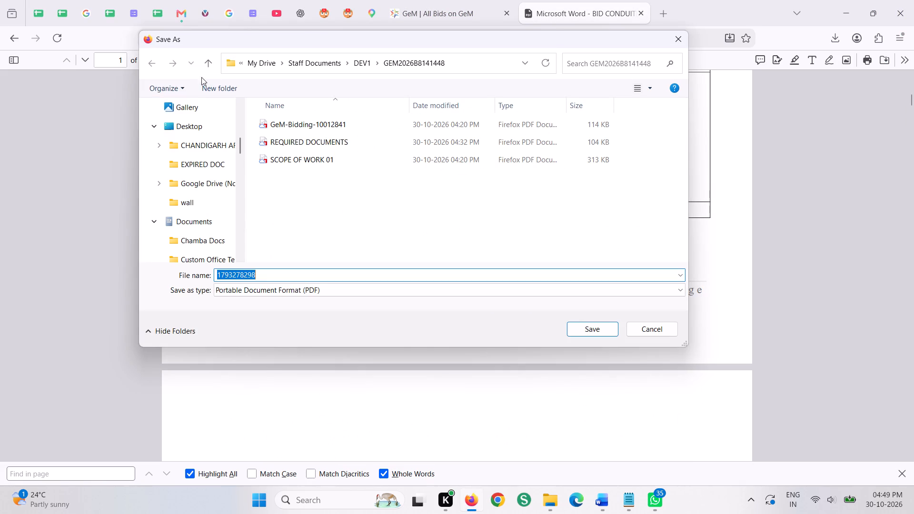
left_click(203, 64)
scroll(304, 155, "up", 4)
double_click(315, 124)
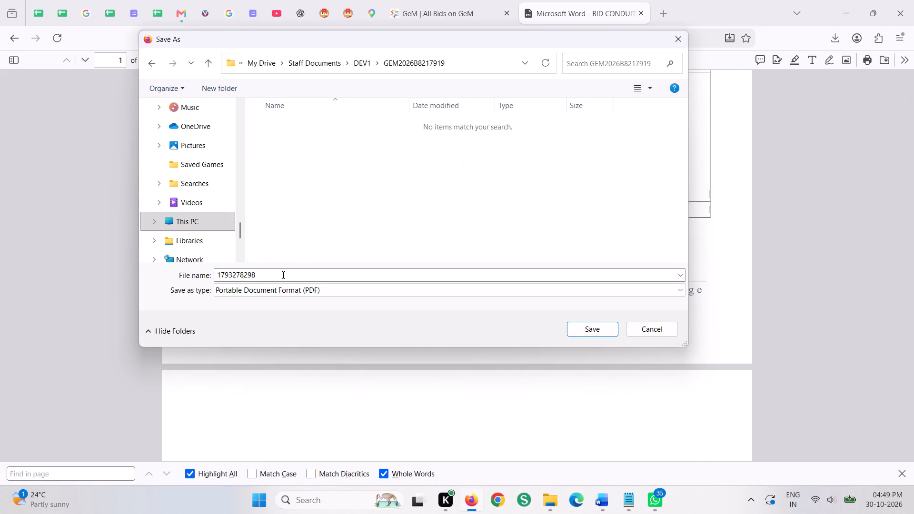
left_click(282, 275)
type("SCOPE OF WORK 01")
key("Return")
Recheck the scope of work and look at the minimum wages undertaking 1793278176.pdf, returning to the bid document.
scroll(282, 275, "down", 17)
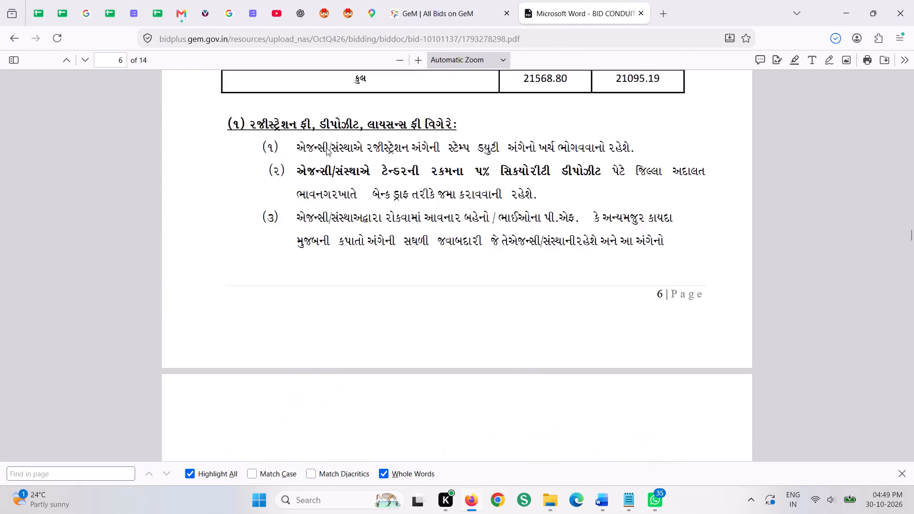
left_click(16, 36)
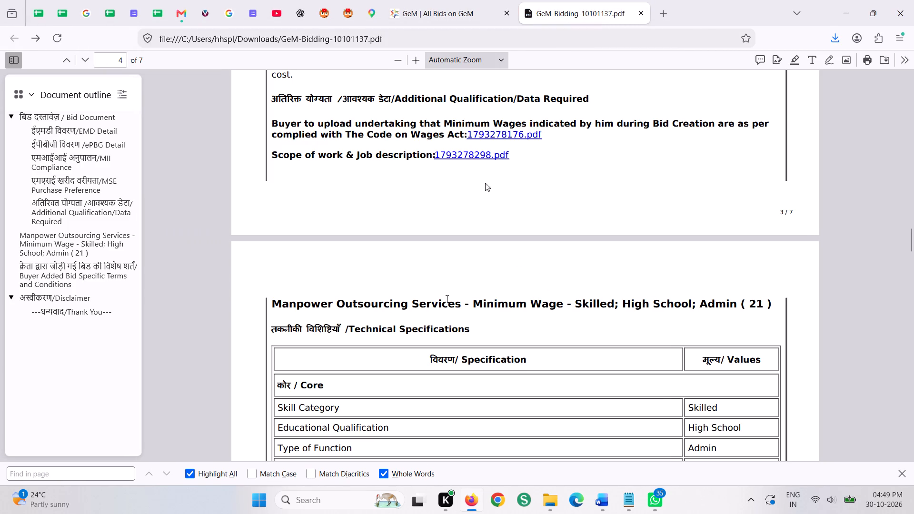
left_click(469, 149)
scroll(528, 132, "up", 1)
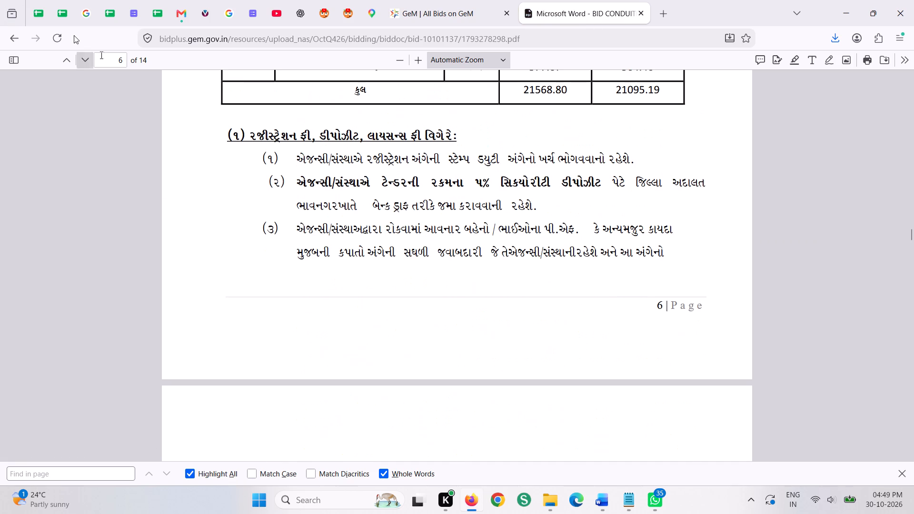
left_click(20, 36)
left_click(489, 132)
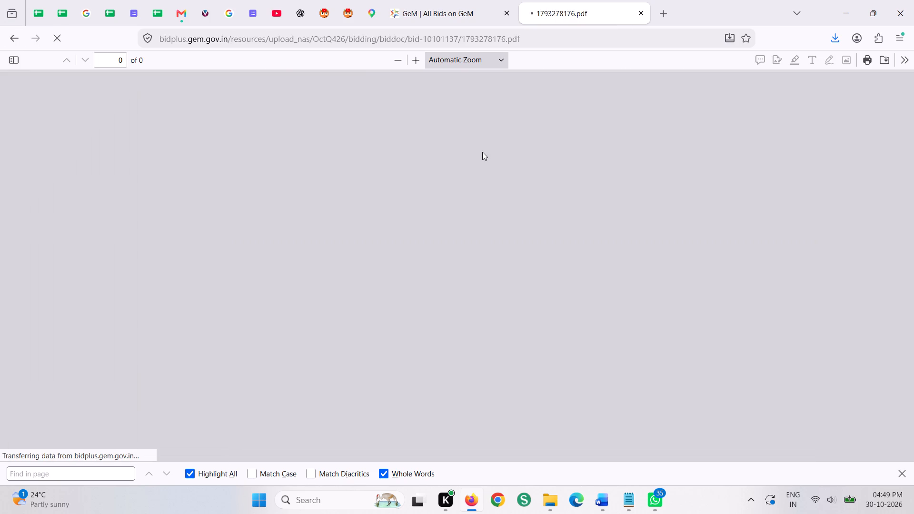
scroll(354, 174, "up", 3)
left_click(16, 34)
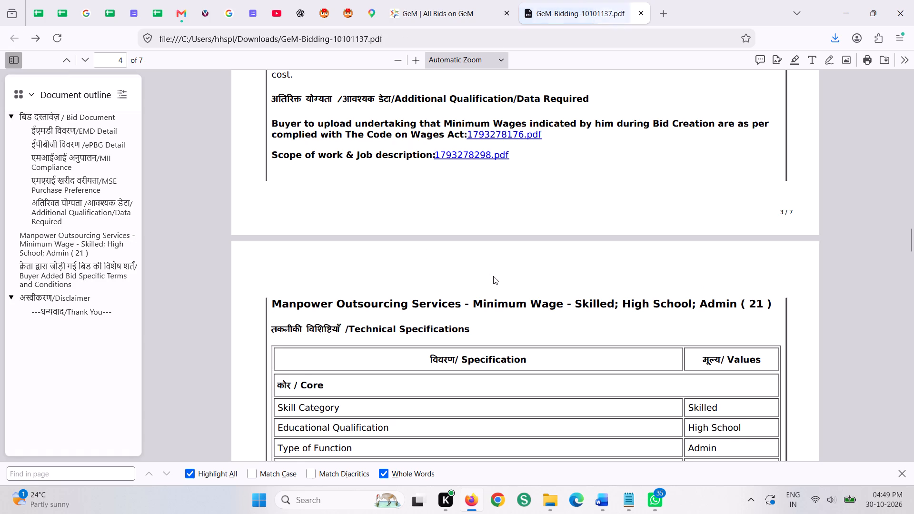
Copy the city BHAVNAGAR from the consignee address in the bid document.
scroll(493, 277, "down", 4)
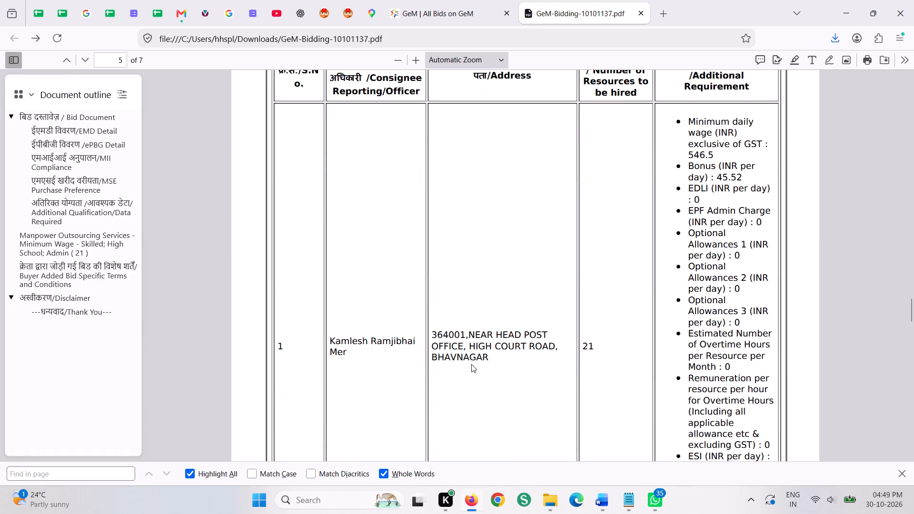
double_click(467, 358)
key("ctrl+c")
In Word's REQUIRED DOCUMENTS file, delete all of the previous bid's text after "1.SHOPACT –".
left_click(606, 497)
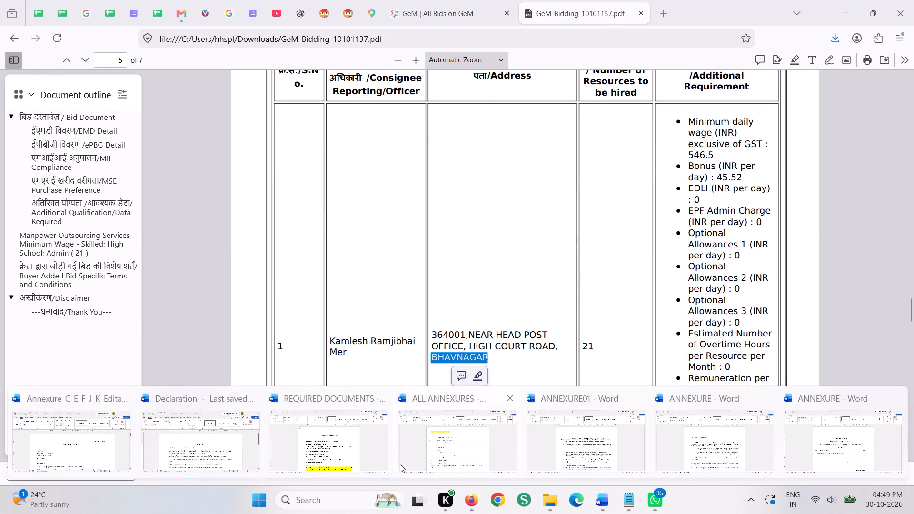
left_click(338, 445)
left_click(402, 306)
left_click_drag(348, 241, 636, 513)
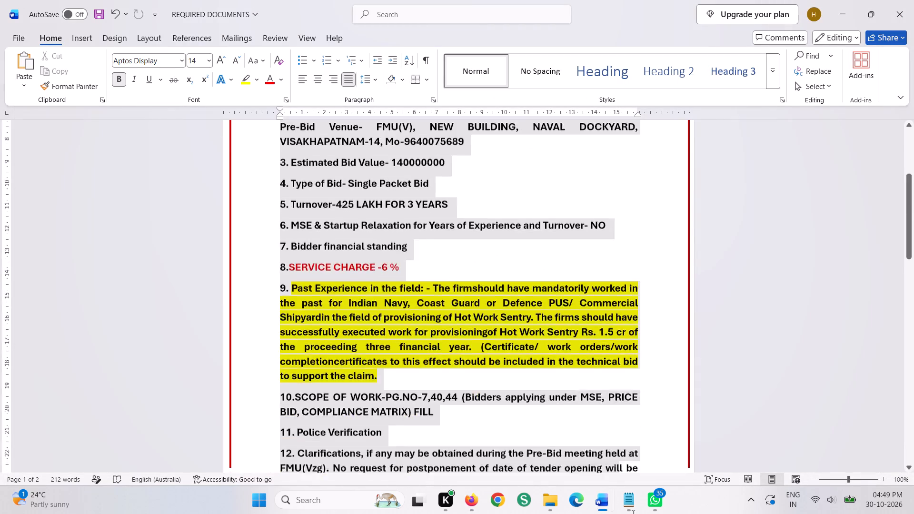
left_click_drag(636, 513, 658, 498)
key("BackSpace")
key("BackSpace")
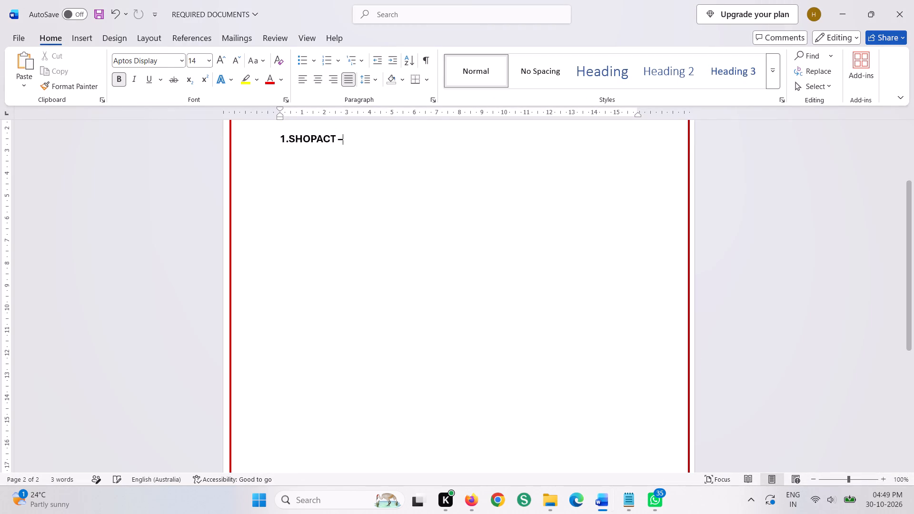
Complete the SHOPACT line in Word with the copied city followed by ",GJ" and start a new line.
key("ctrl+v")
type(",GJ")
key("Return")
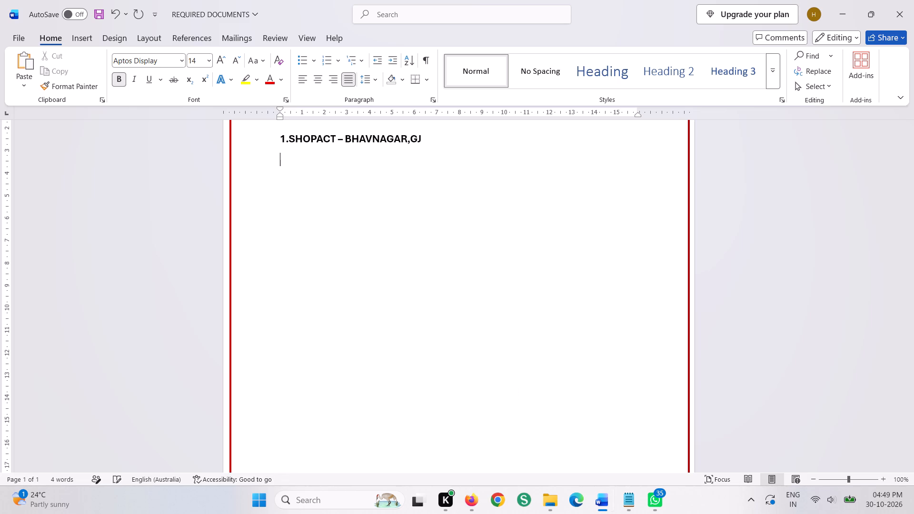
Add item 2 to the Word list with the label "Type of Bid-", copying the label from the bid document's details table.
type("2.")
key("alt+Tab")
scroll(531, 353, "up", 3)
scroll(532, 349, "down", 9)
scroll(457, 344, "up", 2)
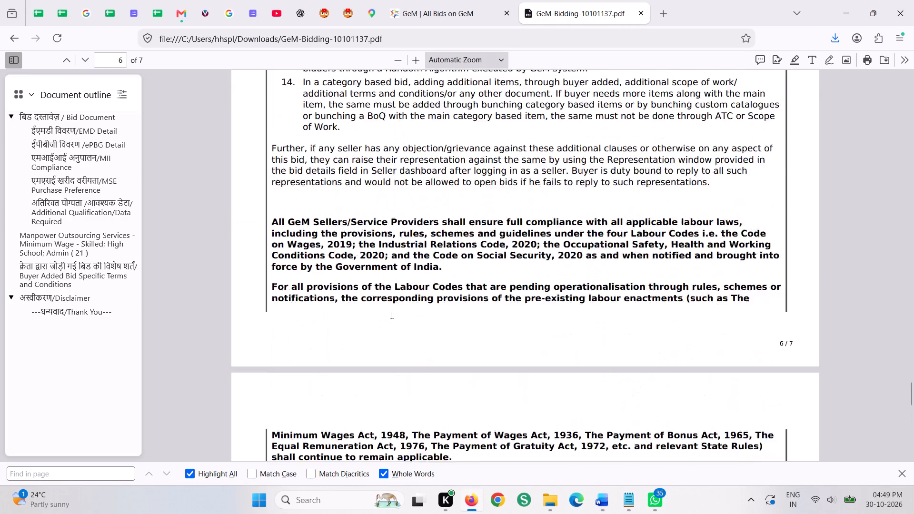
scroll(389, 314, "up", 2)
scroll(438, 285, "up", 5)
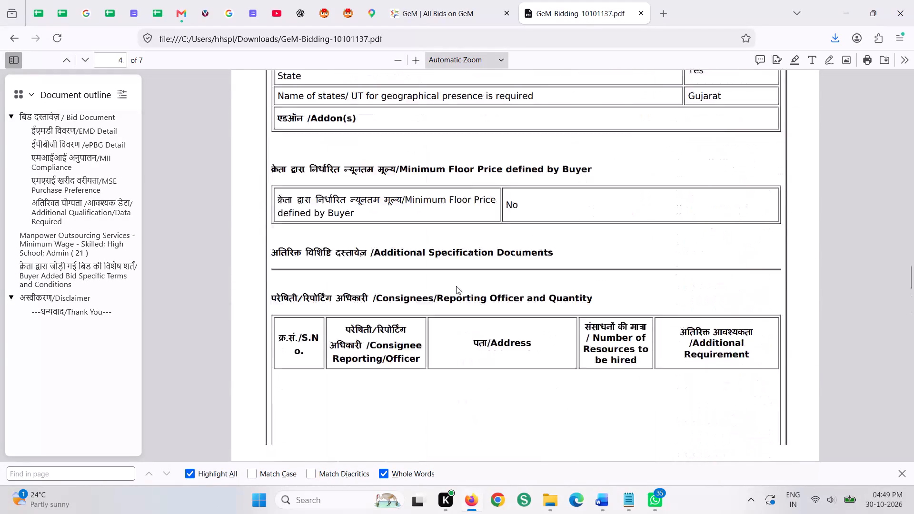
scroll(456, 286, "up", 1)
scroll(447, 286, "down", 1)
scroll(517, 290, "down", 2)
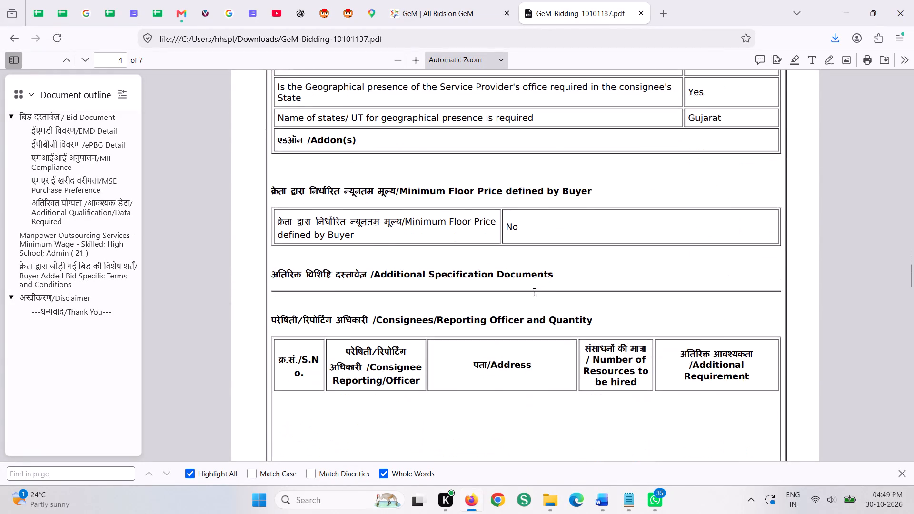
scroll(568, 289, "down", 3)
scroll(546, 297, "up", 7)
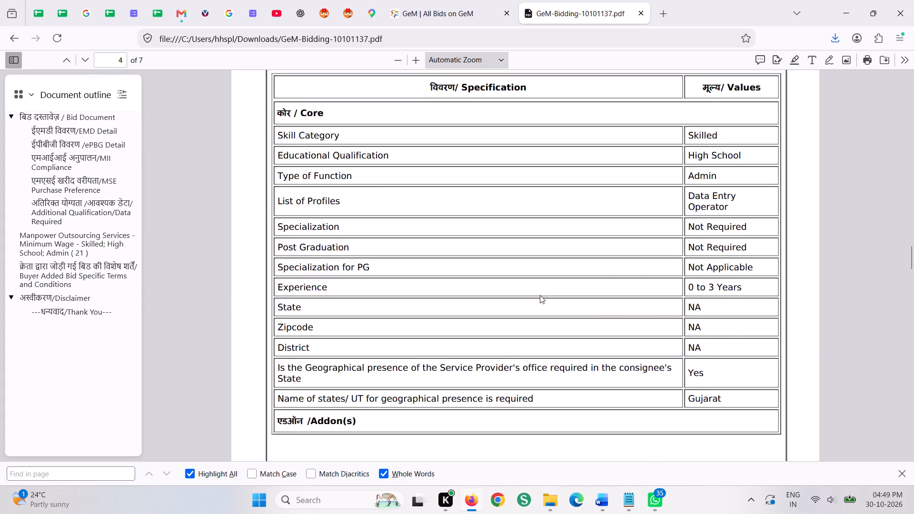
scroll(540, 295, "up", 3)
scroll(504, 278, "up", 1)
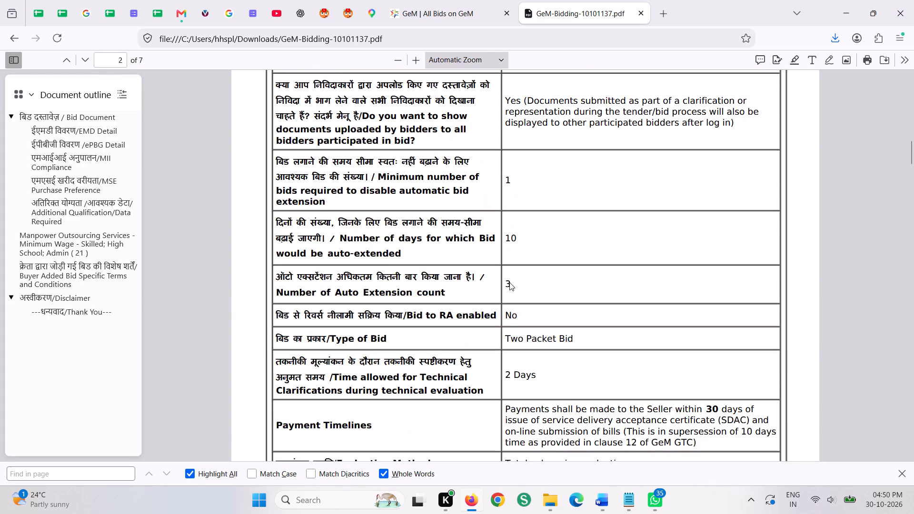
left_click(338, 342)
left_click_drag(338, 342, 390, 342)
key("ctrl+c")
key("ctrl+c")
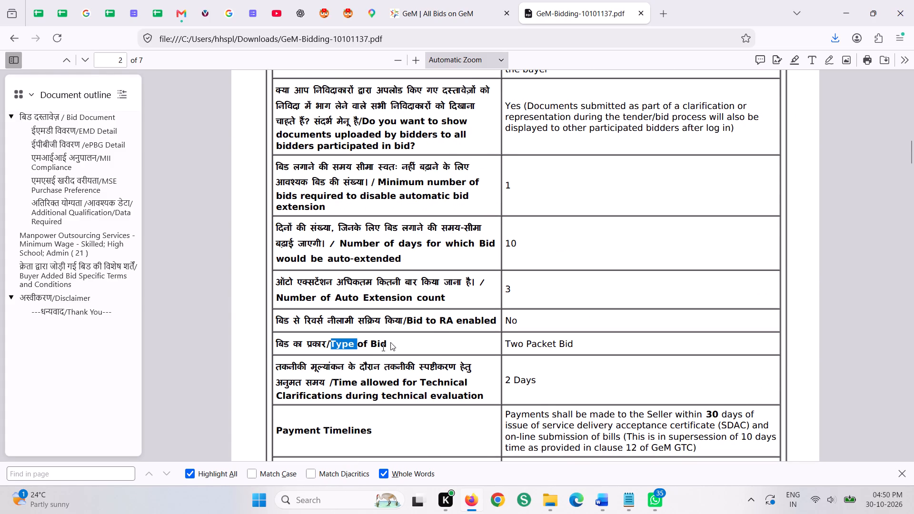
left_click_drag(390, 342, 394, 339)
key("ctrl+c")
key("ctrl+c")
key("alt+Tab")
key("ctrl+v")
key("minus")
Copy the bid type value "Two Packet Bid" from the bid document and add it after the item 2 label.
key("alt+Tab")
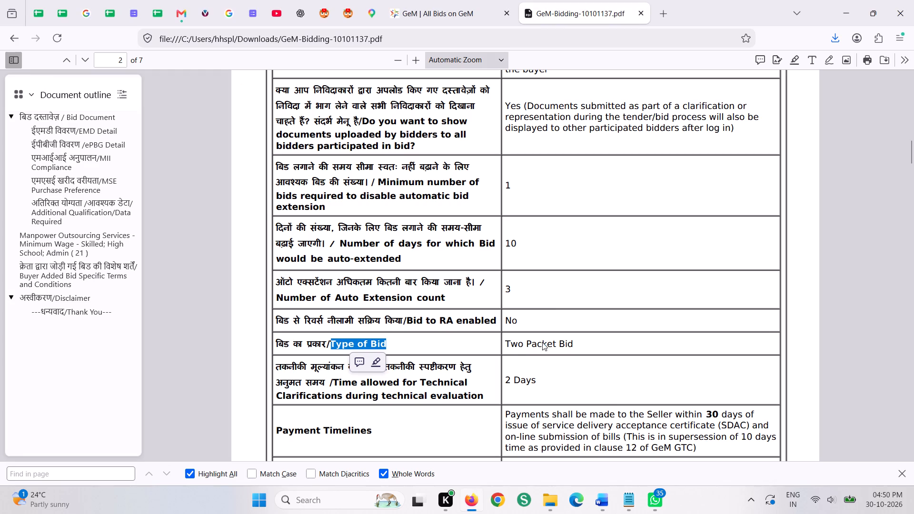
triple_click(525, 347)
key("ctrl+c")
key("alt+Tab")
key("ctrl+v")
key("Return")
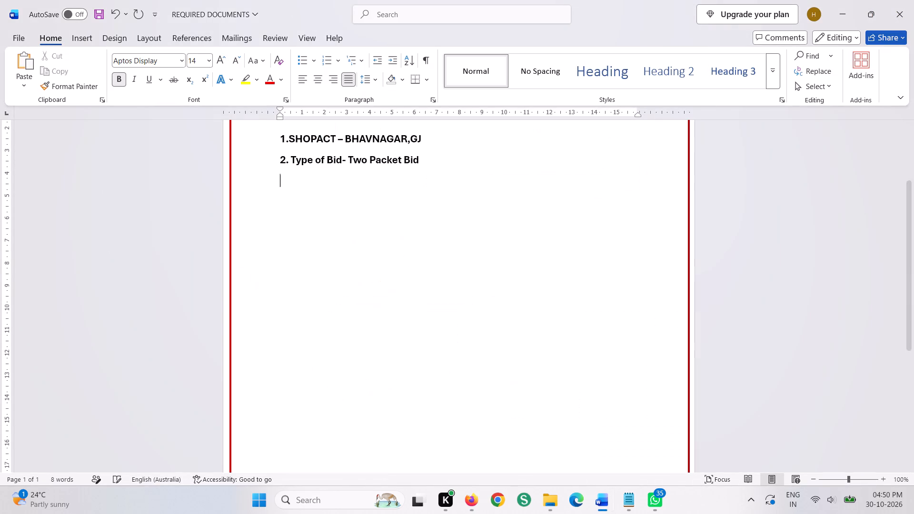
Add item 3 with "MSE Relaxation for Years of Experience and Turnover" copied from the bid document, joined onto a single line.
type("3.")
key("alt+Tab")
scroll(648, 325, "down", 1)
scroll(633, 274, "up", 2)
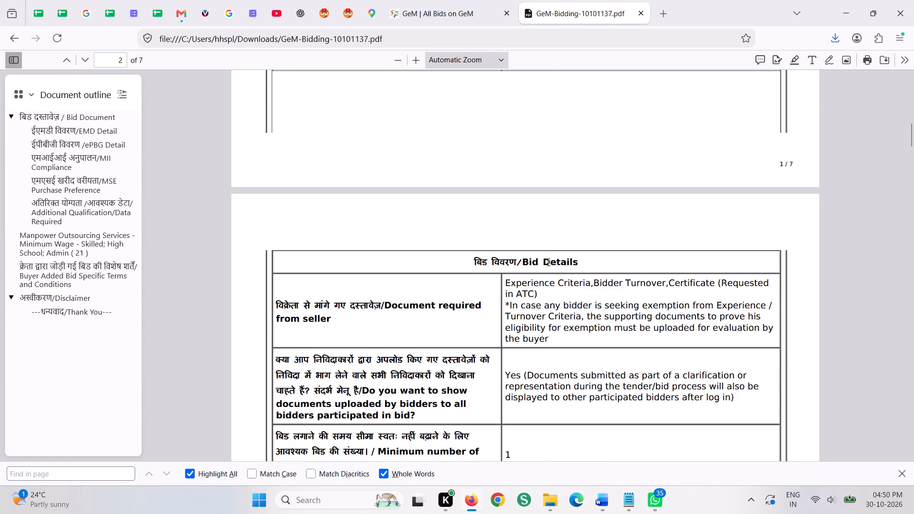
scroll(547, 262, "up", 1)
left_click(318, 287)
left_click_drag(318, 287, 385, 297)
key("ctrl+c")
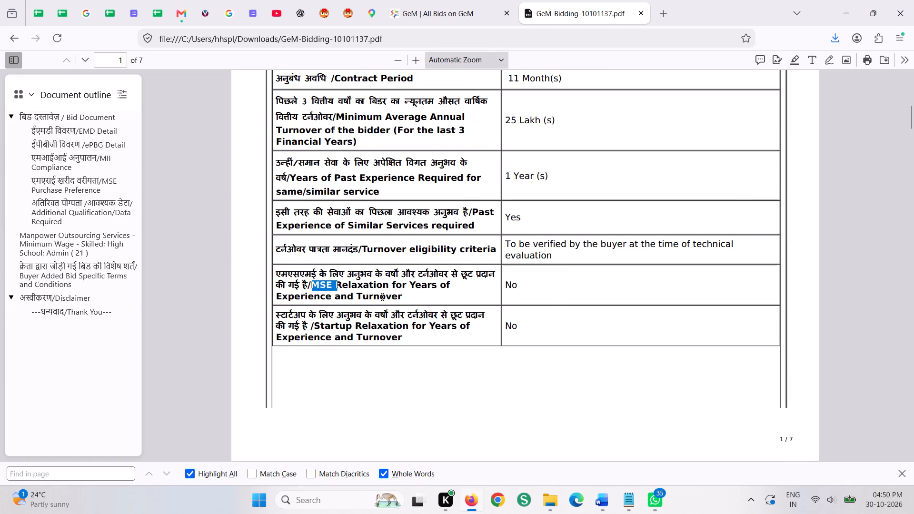
left_click_drag(385, 297, 391, 297)
key("alt+Tab")
key("ctrl+v")
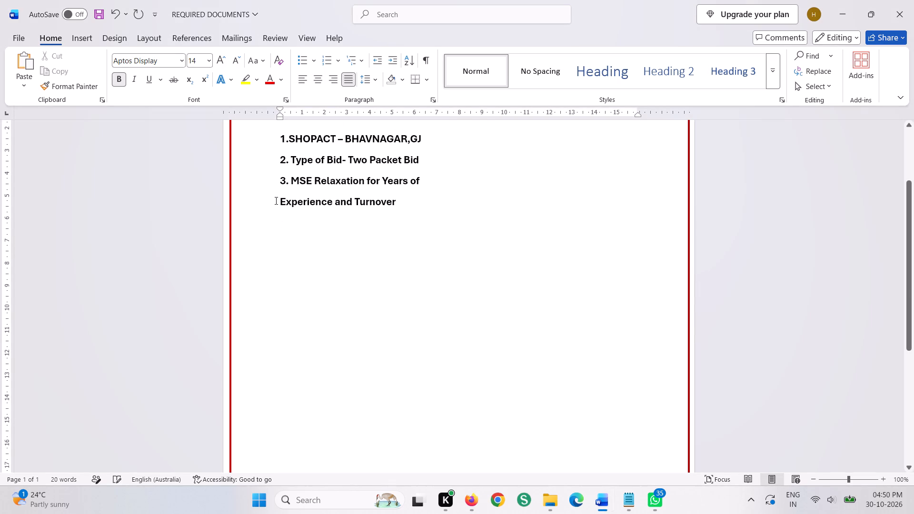
left_click(275, 200)
key("BackSpace")
key("space")
Copy the word "Startup" from the bid document and insert "& Startup" after MSE in item 3.
key("alt+Tab")
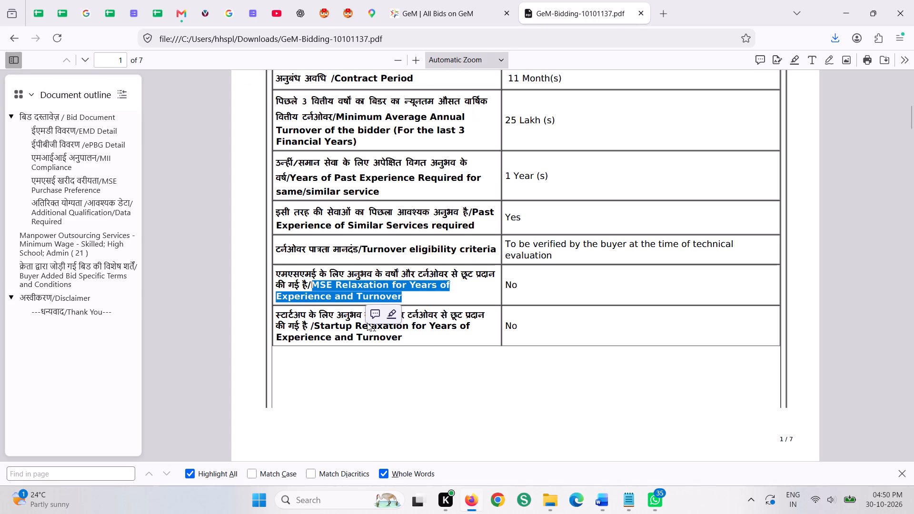
double_click(329, 321)
key("ctrl+c")
key("ctrl+c")
key("alt+Tab")
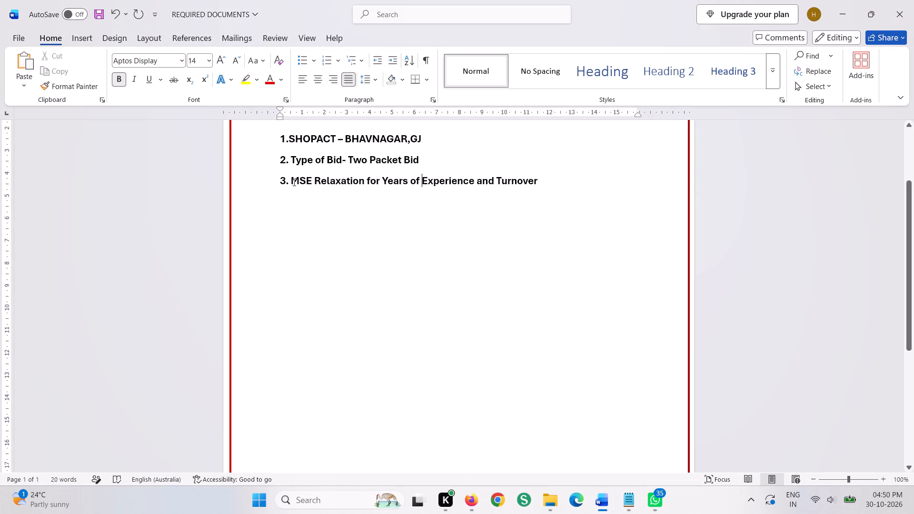
left_click(313, 178)
key("shift+ampersand")
key("space")
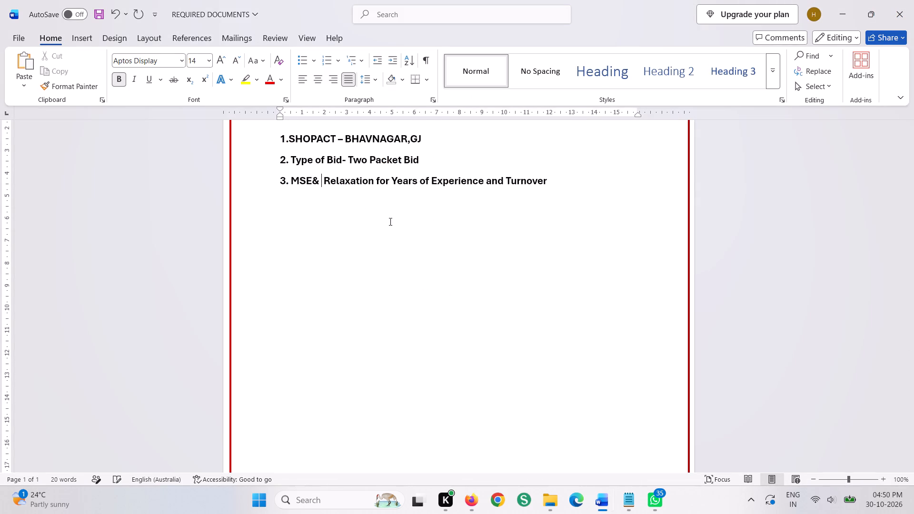
key("ctrl+v")
Append "- NO" to the end of item 3.
left_click(587, 186)
type("- NO")
key("space")
Add item 4 as "Turnover-25 LAKH FOR 3 YEARS", copying the word Turnover from the bid document.
key("alt+Tab")
scroll(455, 212, "up", 1)
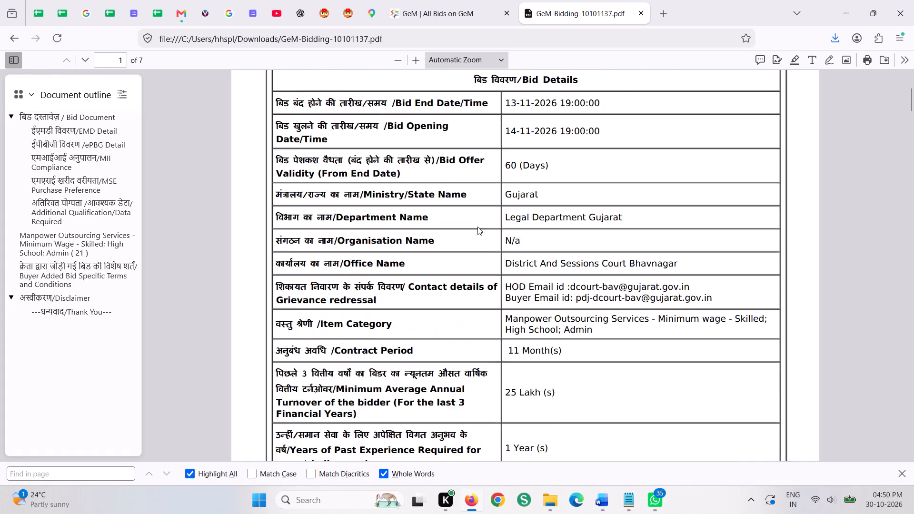
key("alt+Tab")
key("alt+Tab")
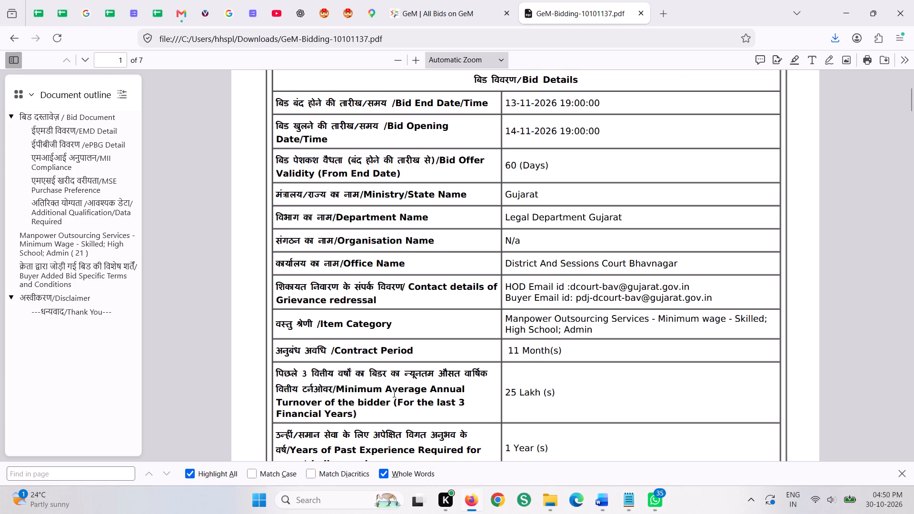
triple_click(307, 397)
key("ctrl+c")
double_click(309, 396)
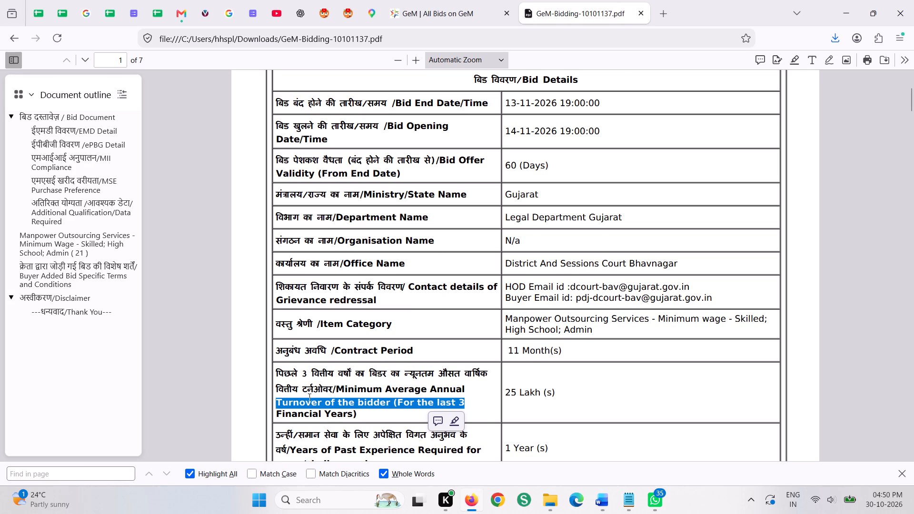
double_click(311, 403)
key("ctrl+c")
key("ctrl+c")
key("alt+Tab")
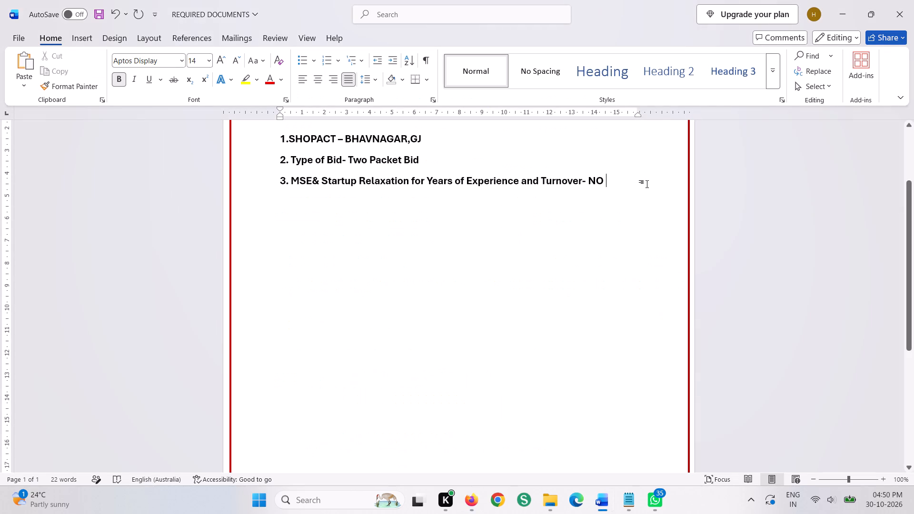
left_click(647, 182)
key("Return")
type("4.")
key("ctrl+v")
type("-25 LAKH FOR 3 YEARS")
key("space")
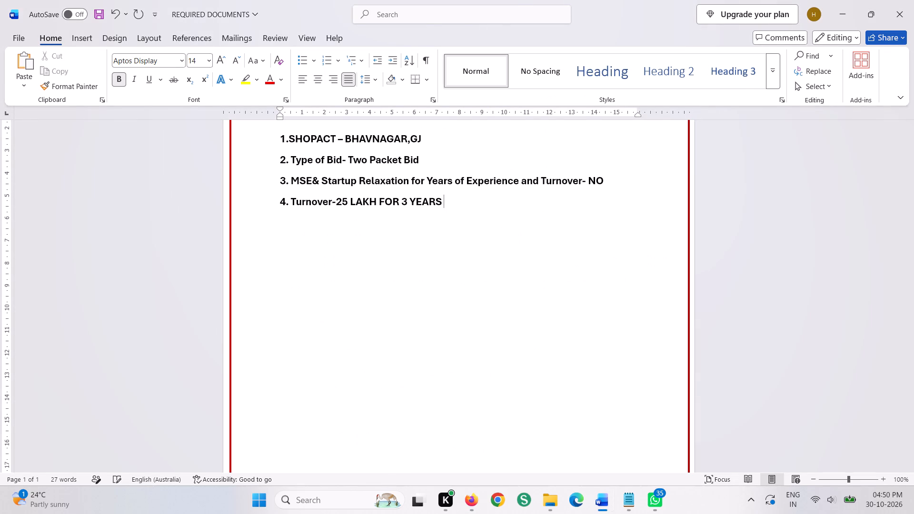
Open the linked buyer terms 1793278298.pdf from the bid document and read its Gujarati conditions through the clause 20 certificate list.
key("alt+Tab")
scroll(641, 187, "down", 6)
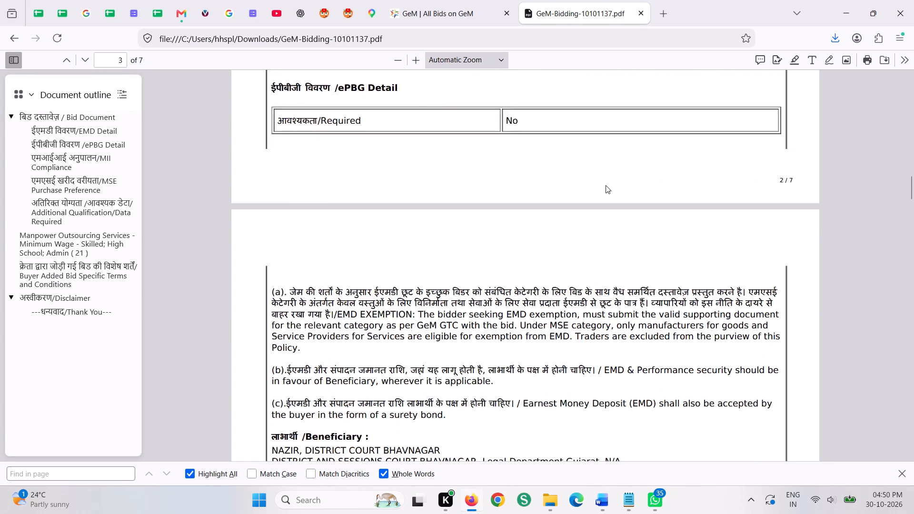
scroll(595, 202, "down", 2)
left_click(490, 154)
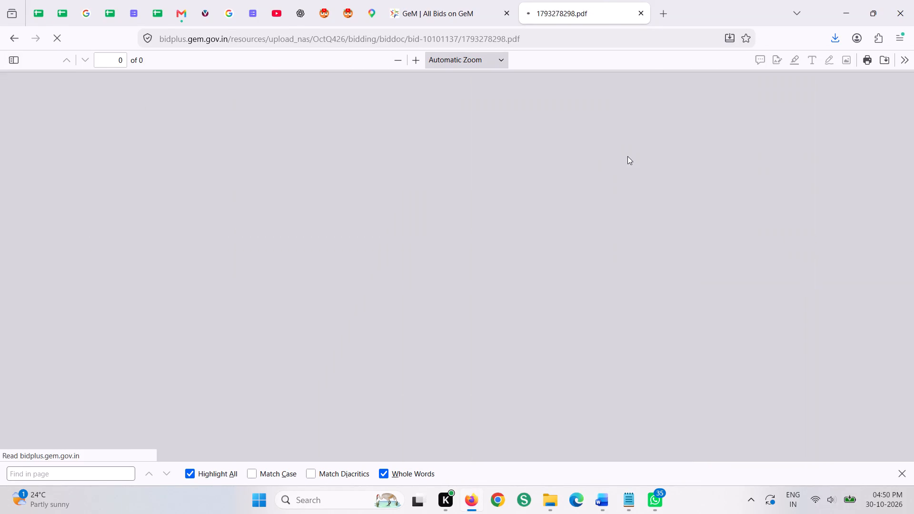
left_click(486, 257)
scroll(480, 263, "up", 20)
scroll(480, 263, "up", 6)
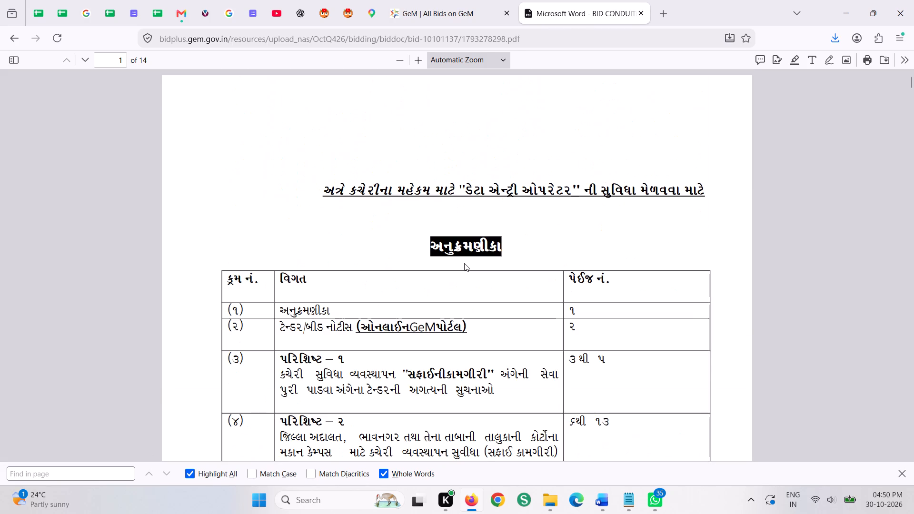
scroll(464, 263, "up", 2)
scroll(464, 263, "down", 2)
scroll(486, 258, "up", 1)
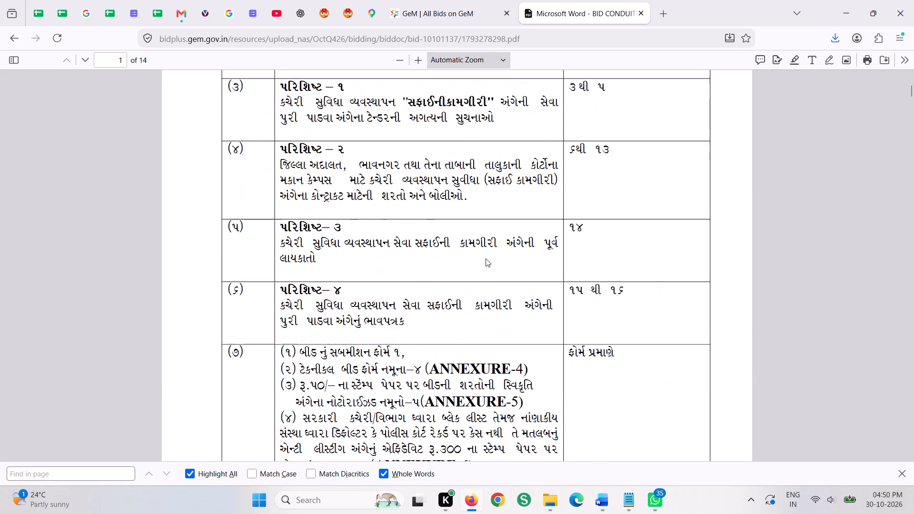
scroll(486, 258, "down", 5)
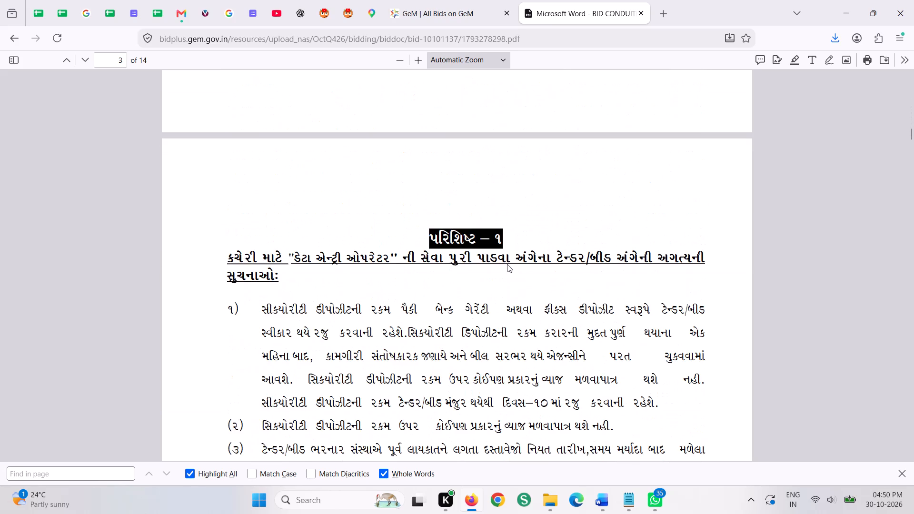
scroll(507, 264, "down", 1)
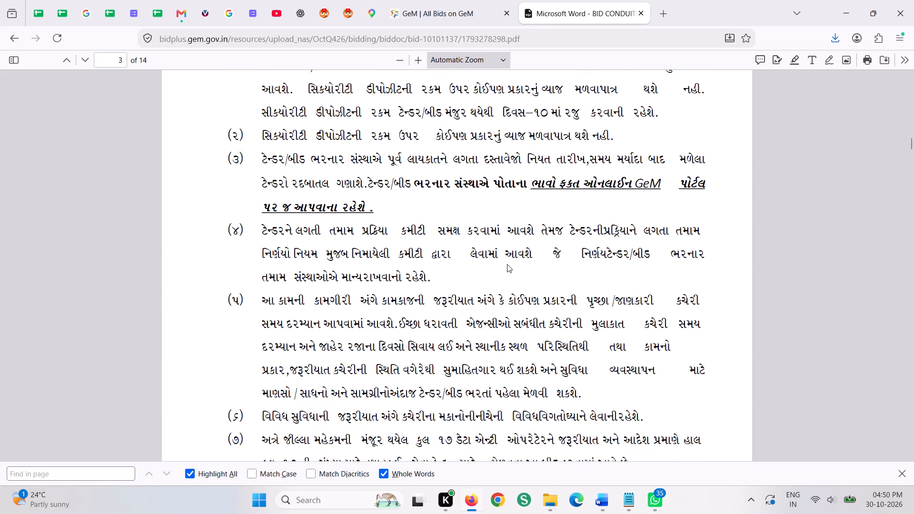
scroll(507, 264, "down", 3)
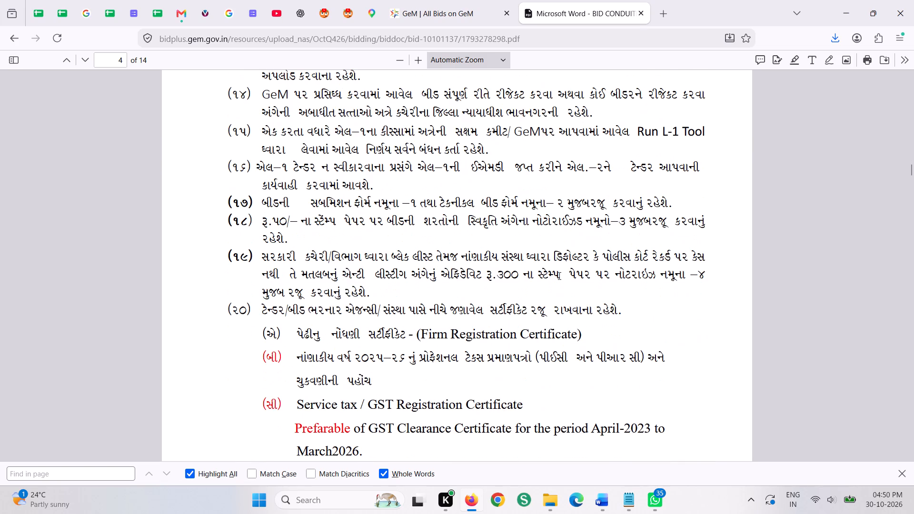
scroll(537, 277, "down", 1)
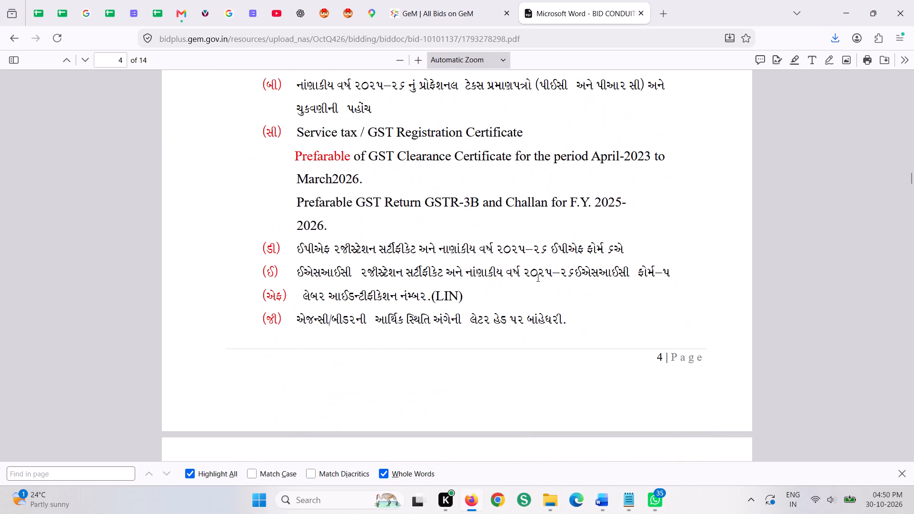
Zoom the PDF out to 90% and copy a region screenshot of the clause 20 certificate list on page 4.
scroll(537, 277, "up", 1)
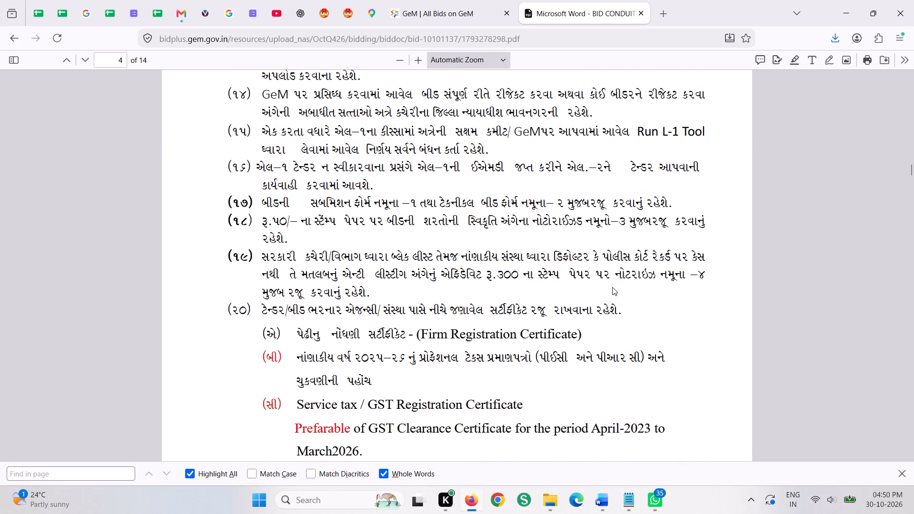
triple_click(910, 457)
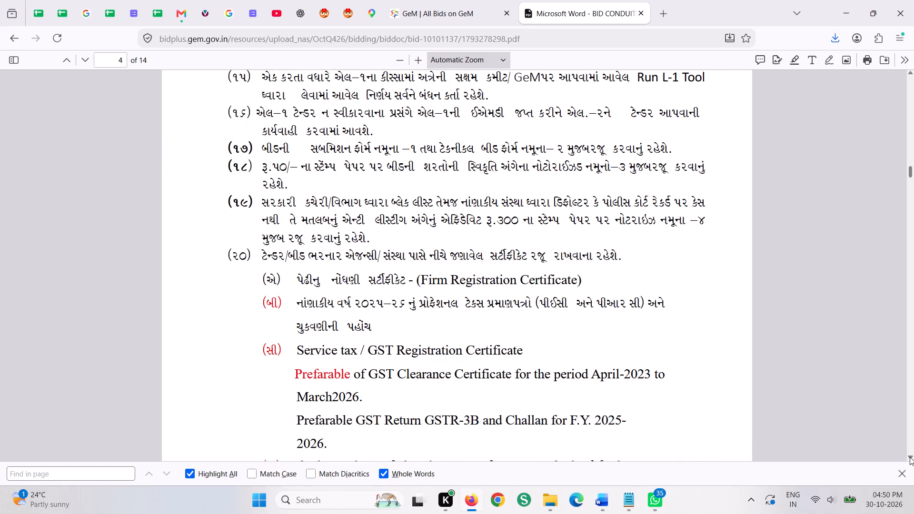
triple_click(910, 457)
triple_click(398, 59)
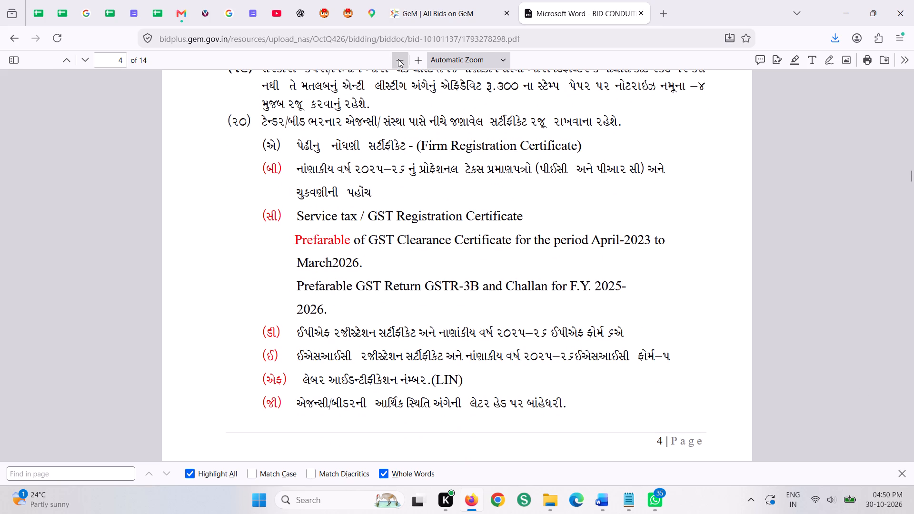
key("ctrl+shift+s")
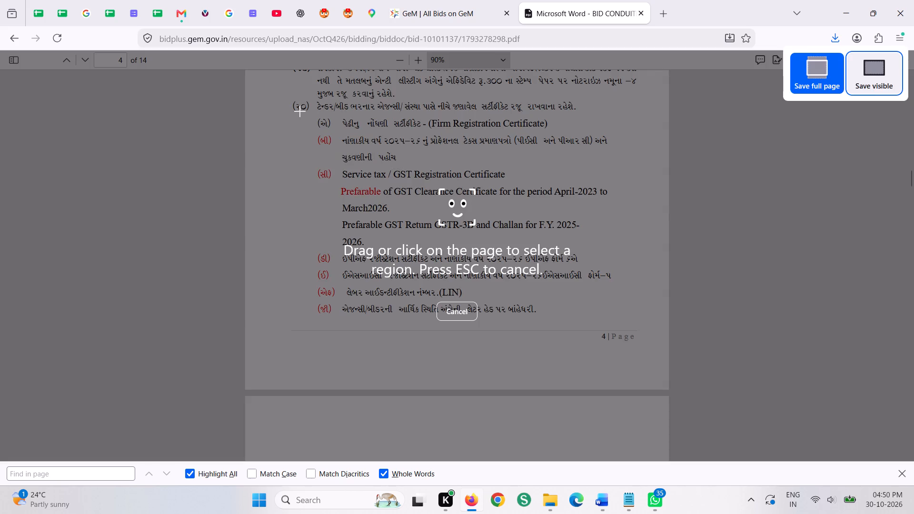
left_click_drag(281, 94, 675, 353)
left_click(586, 371)
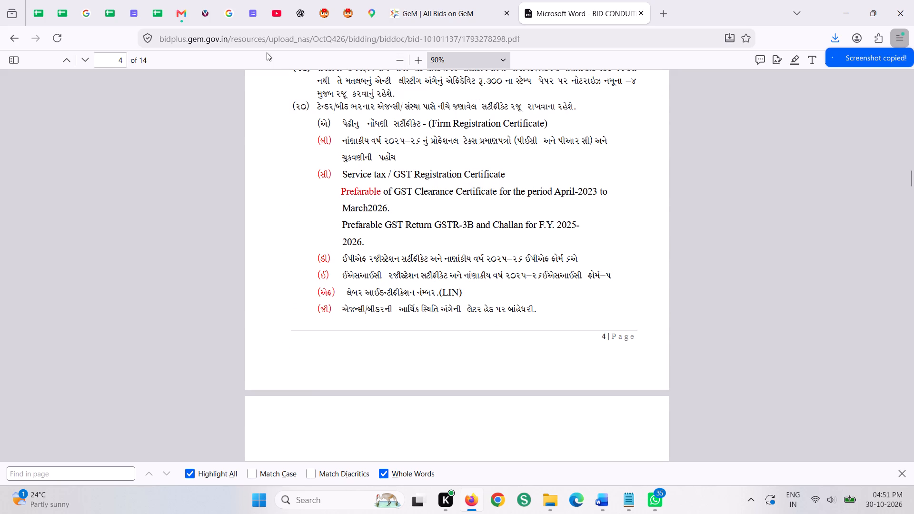
Run a Google image search on the copied screenshot of the certificate list in the existing Google tab.
left_click(233, 13)
left_click(628, 85)
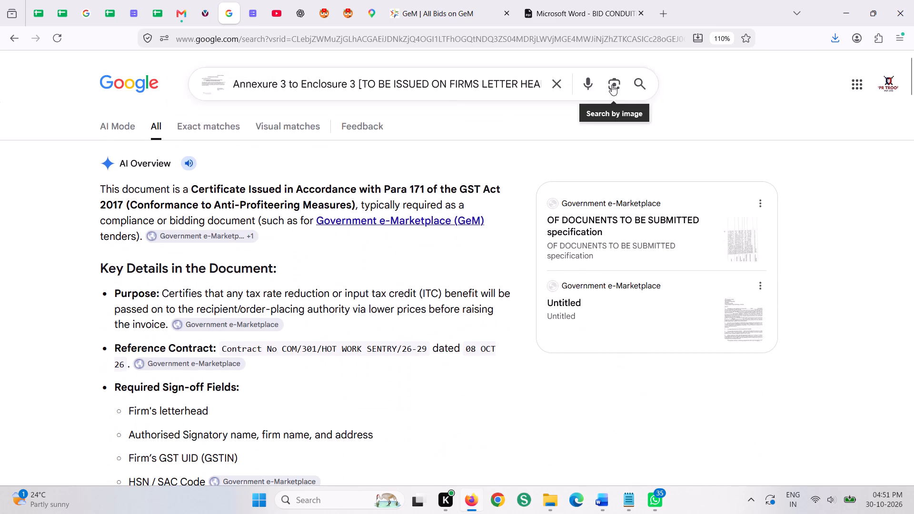
left_click(612, 84)
left_click(429, 252)
key("ctrl+v")
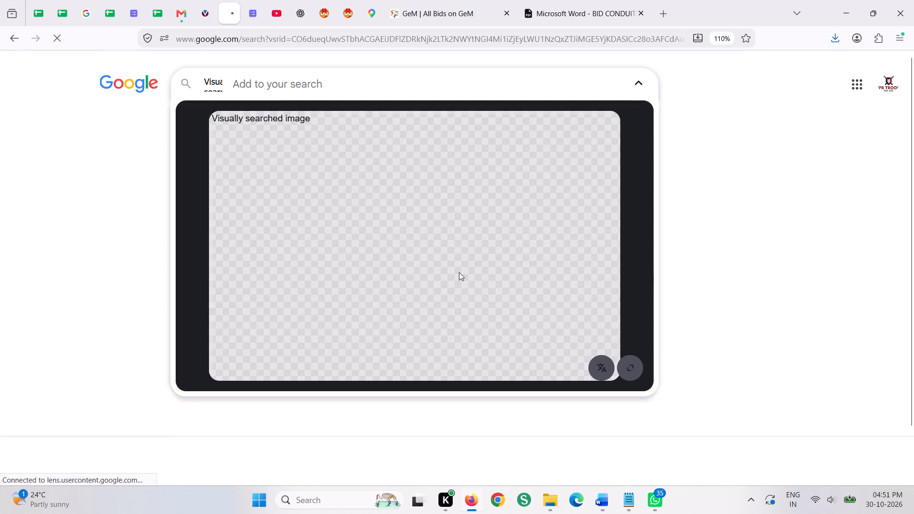
Translate the searched image of the clause 20 certificate list from Gujarati into English.
left_click(589, 360)
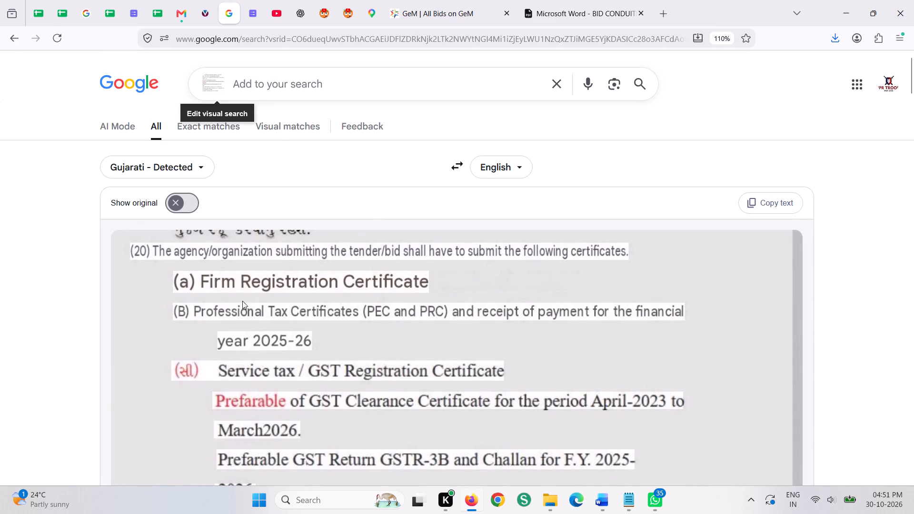
Add item 5 to the Word list, copying "Professional Tax Certificates (PEC and PRC) and receipt of payment for the financial year 2025-26" from the translation.
left_click_drag(200, 311, 298, 337)
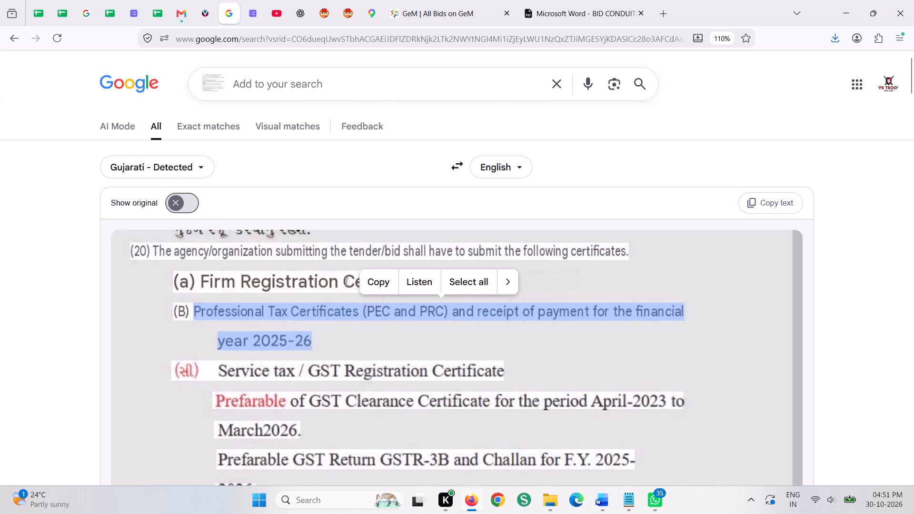
left_click(376, 282)
key("alt+Tab")
key("Return")
type("5.")
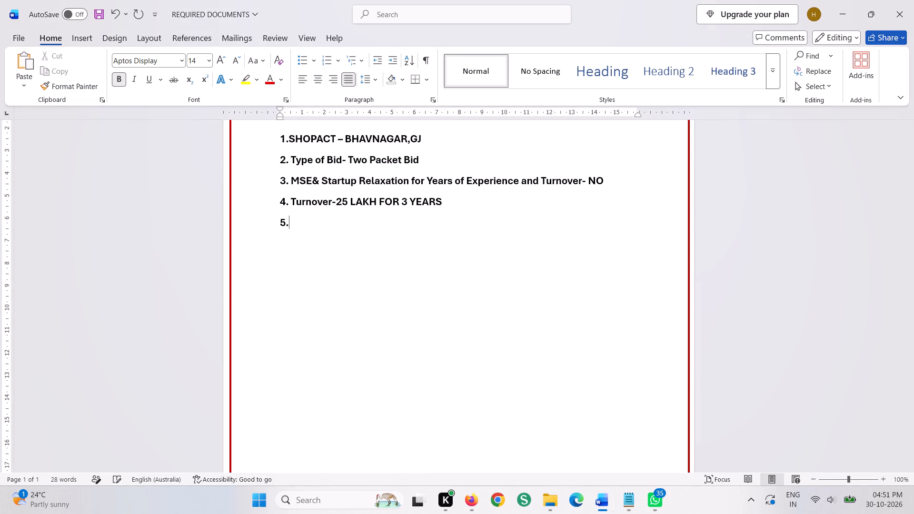
key("ctrl+v")
Add item 6 to the Word list, copying "GST Registration Certificate" from the translated certificate list.
key("Return")
type("6.")
key("alt+Tab")
left_click(349, 135)
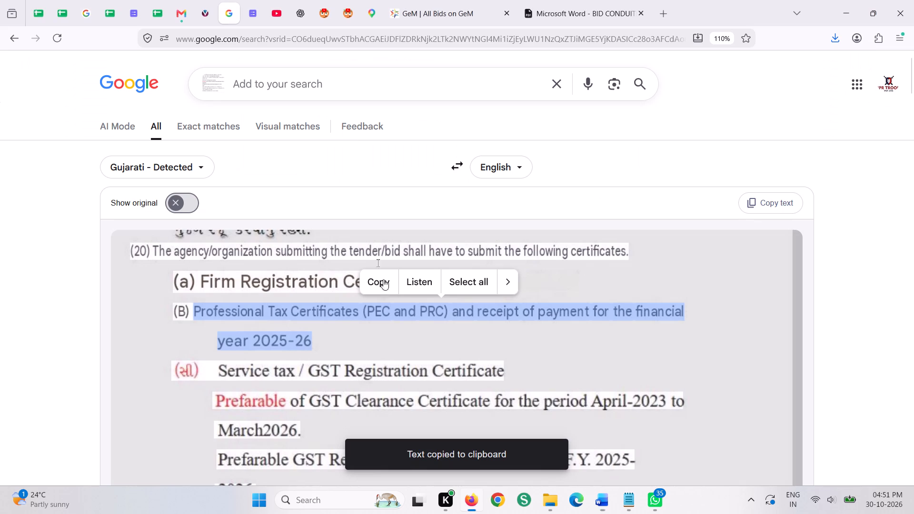
left_click_drag(318, 370, 537, 372)
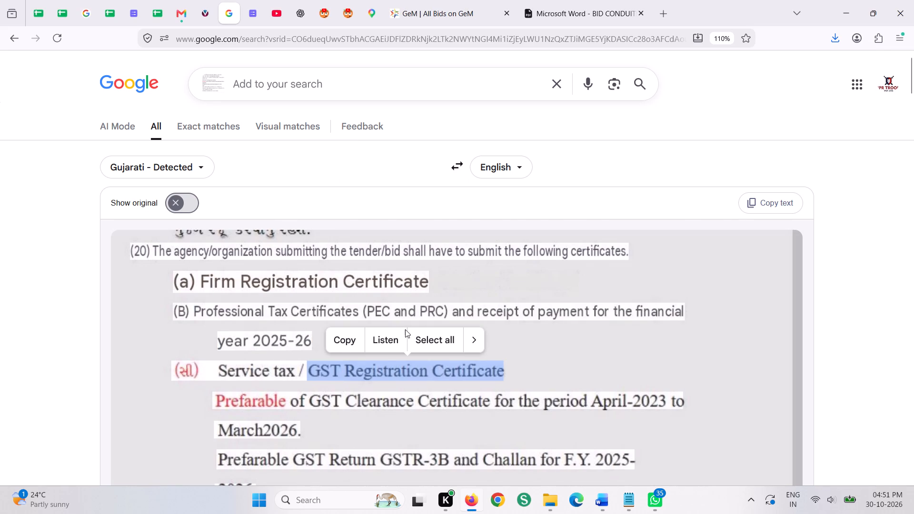
left_click(337, 340)
key("alt+Tab")
key("ctrl+v")
Add item 7 to the Word list, copying "Prefarable of GST Clearance Certificate for the period April-2023 to March2026." from the translation.
key("Return")
type("7.")
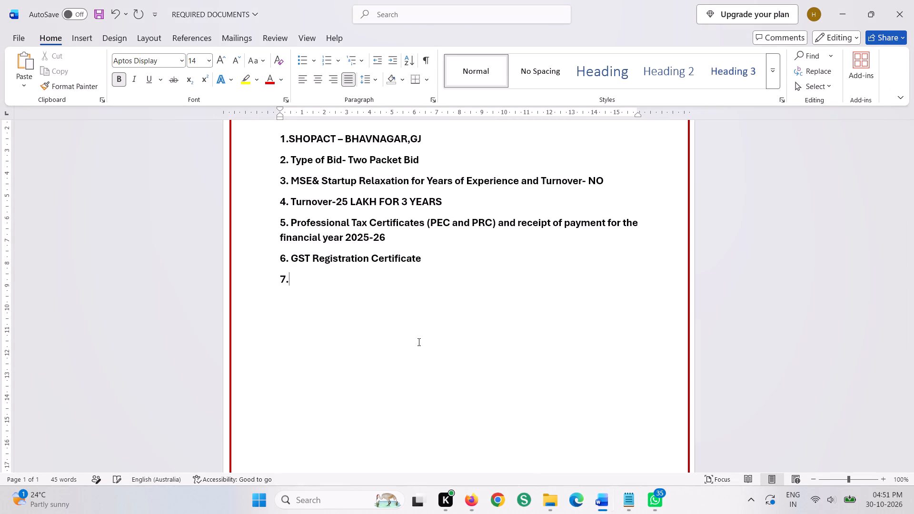
key("alt+Tab")
scroll(418, 341, "up", 1)
left_click_drag(235, 403, 291, 422)
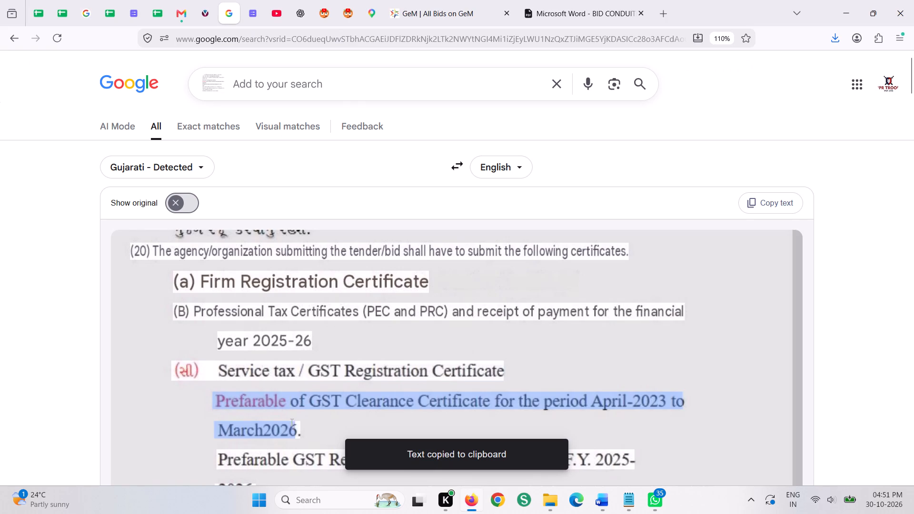
left_click_drag(291, 422, 297, 426)
left_click(388, 367)
key("alt+Tab")
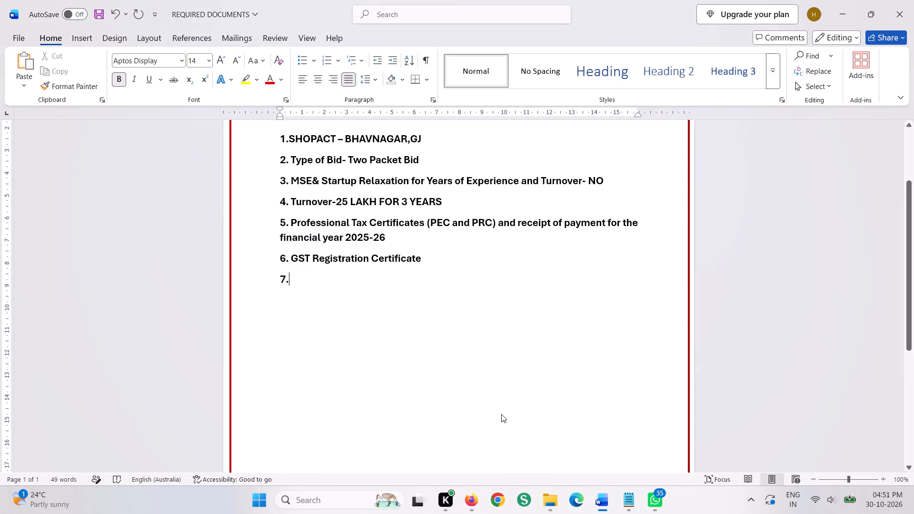
key("ctrl+v")
Add item 8 to the Word list, copying "Prefarable GST Return GSTR-3B and Challan for F.Y. 2025-2026." from the translation.
key("Return")
key("8")
key("period")
key("alt+Tab")
scroll(494, 412, "down", 1)
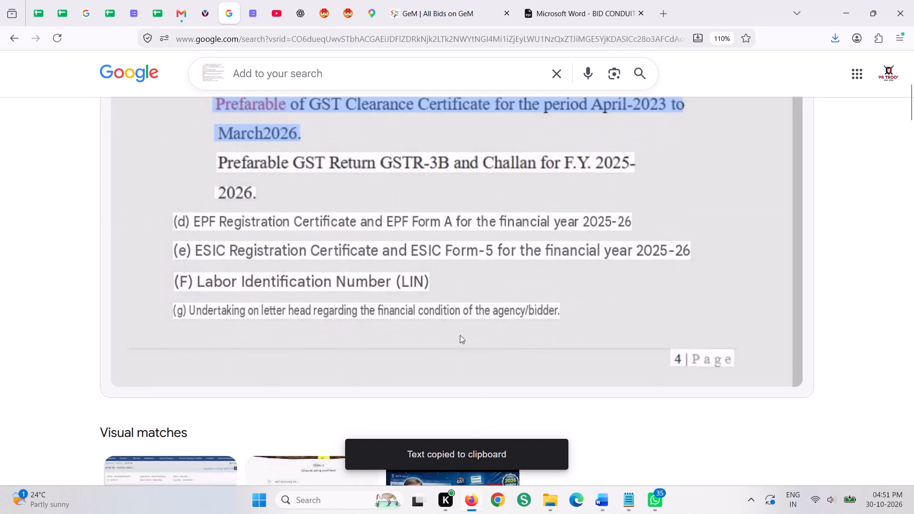
left_click_drag(225, 159, 286, 198)
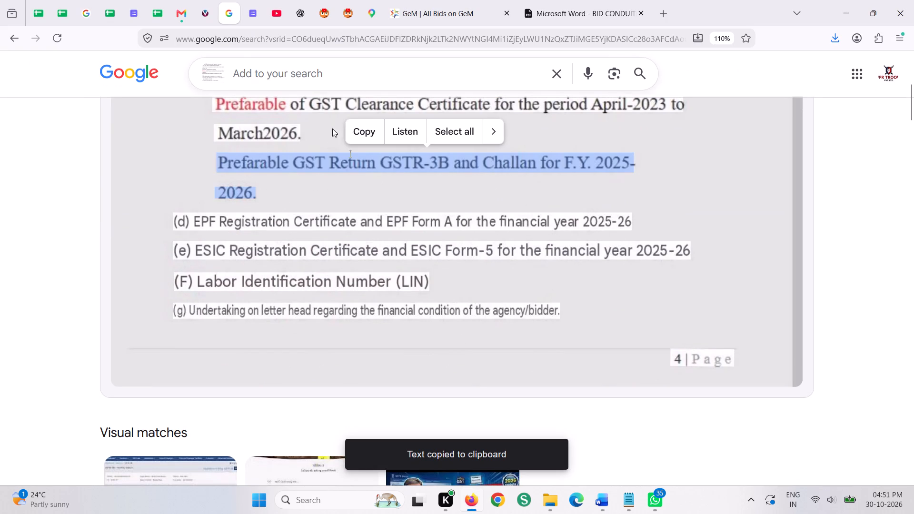
left_click(355, 123)
key("alt+Tab")
key("ctrl+v")
Add item 9 to the Word list, copying "EPF Registration Certificate and EPF Form A for the financial year 2025-26" from the translation.
key("Return")
type("9.")
key("alt+Tab")
left_click_drag(198, 221, 612, 226)
key("ctrl+c")
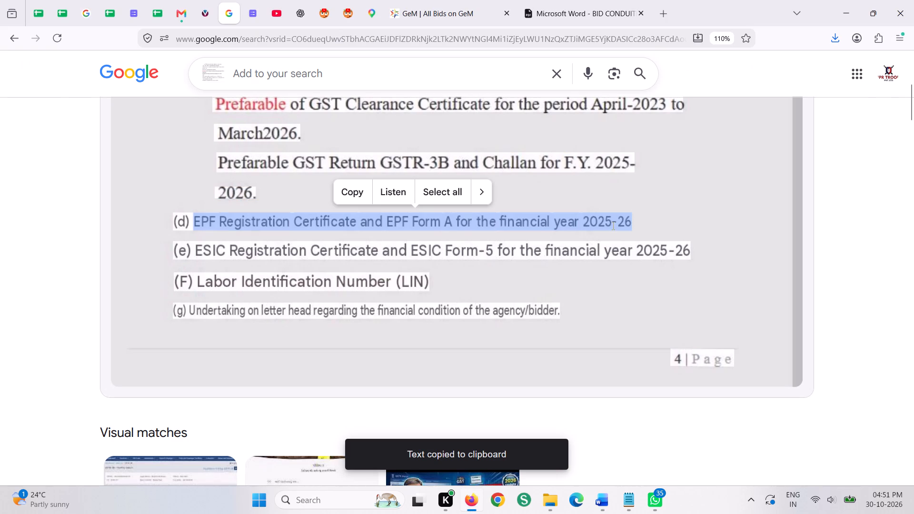
left_click(361, 189)
key("alt+Tab")
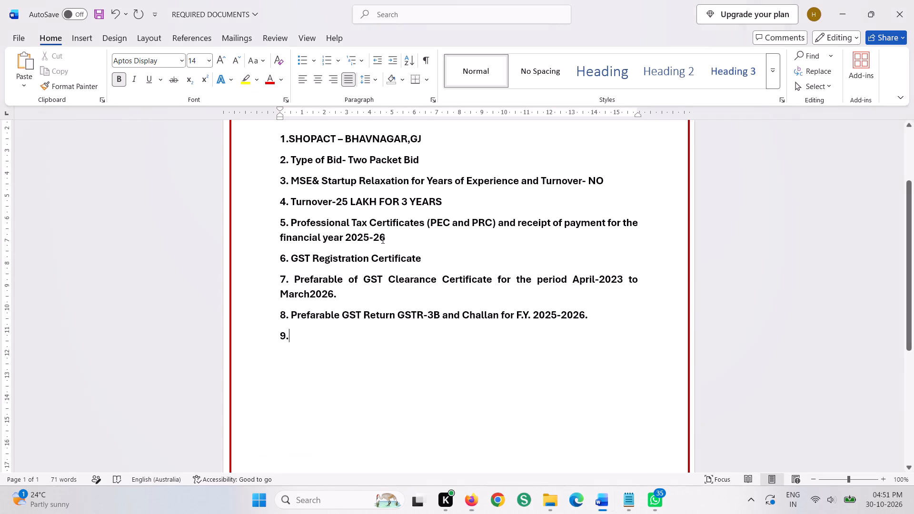
key("ctrl+v")
Add item 10 to the Word list, copying "ESIC Registration Certificate and ESIC Form-5 for the financial year 2025-26" from the translation.
key("Return")
type("10.")
key("alt+Tab")
scroll(382, 239, "up", 1)
scroll(213, 318, "down", 1)
left_click_drag(200, 248, 666, 251)
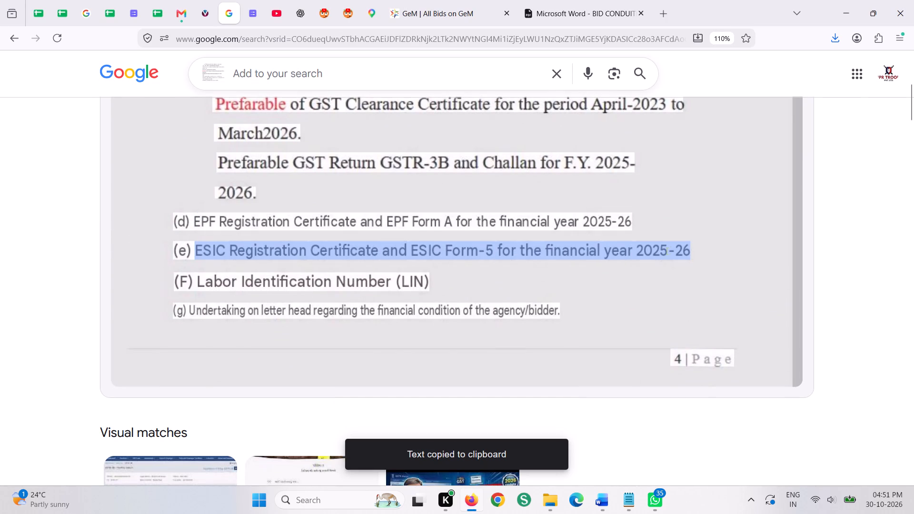
left_click_drag(666, 251, 668, 250)
left_click(382, 215)
key("alt+Tab")
key("ctrl+v")
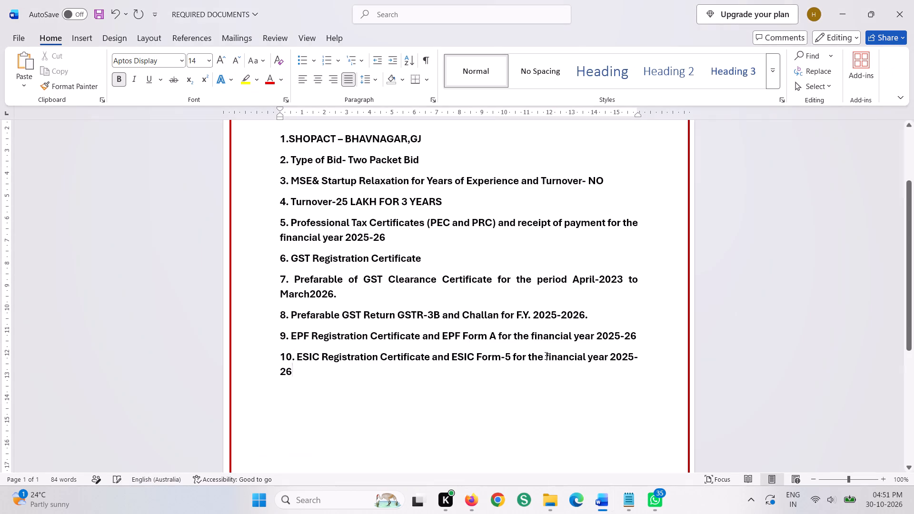
Add item 11 to the Word list, copying "Labor Identification Number (LIN" from the translated certificate list.
key("Return")
type("11.")
key("alt+Tab")
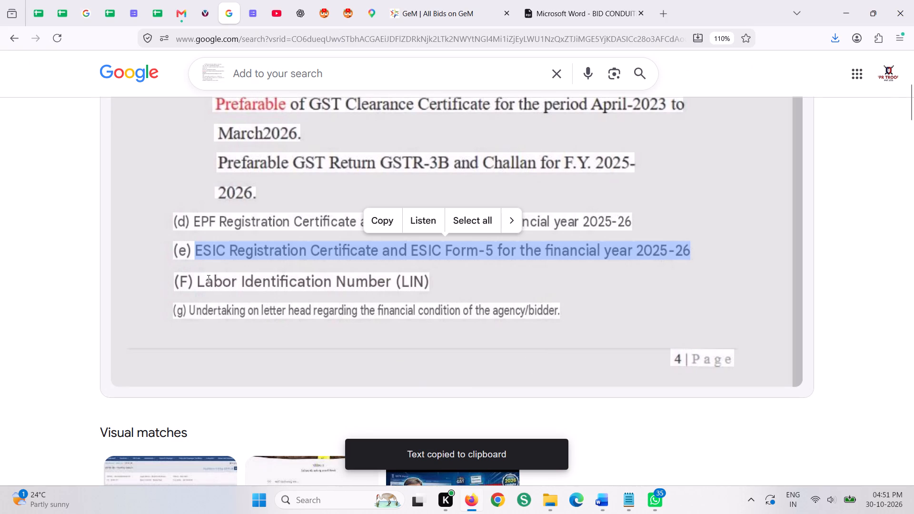
left_click_drag(207, 278, 423, 284)
left_click(257, 248)
key("alt+Tab")
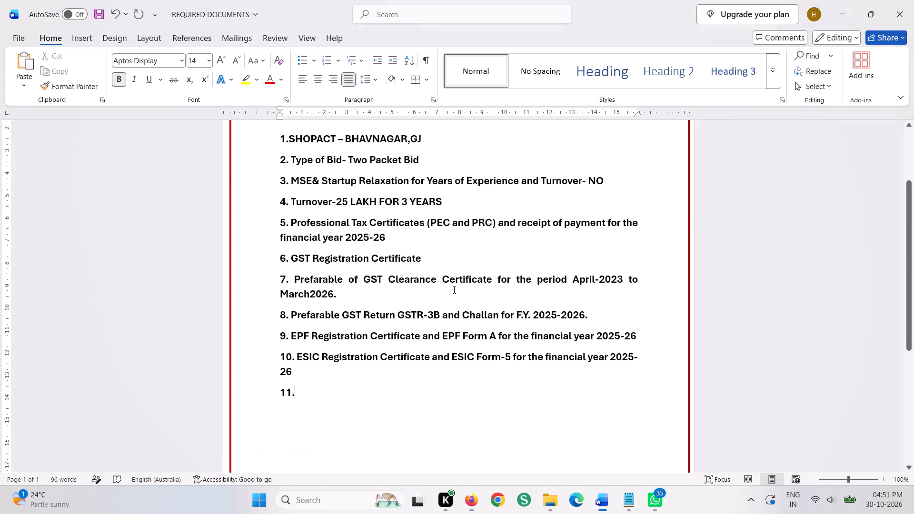
key("ctrl+v")
Add item 12 to the Word list, copying "Undertaking on letter head regarding the financial condition of the agency/bidder." from the translation.
key("Return")
type("12.")
key("alt+Tab")
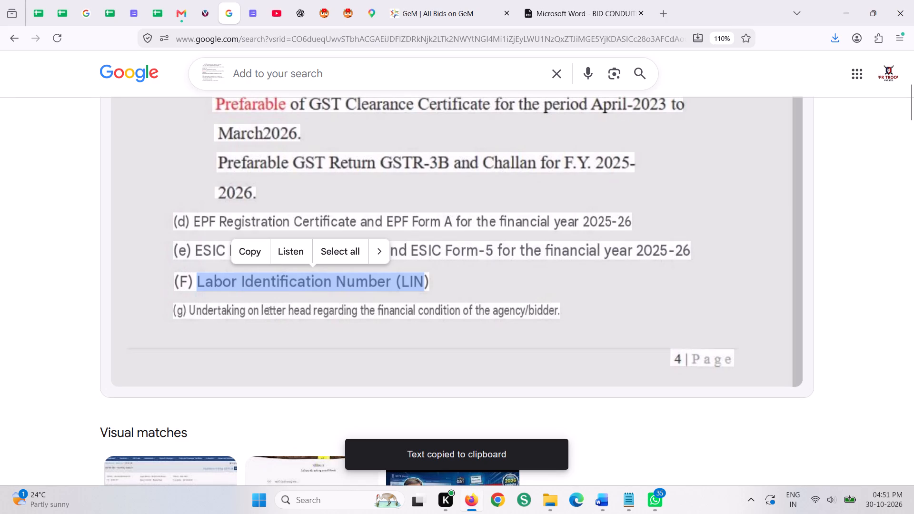
left_click_drag(205, 306, 578, 314)
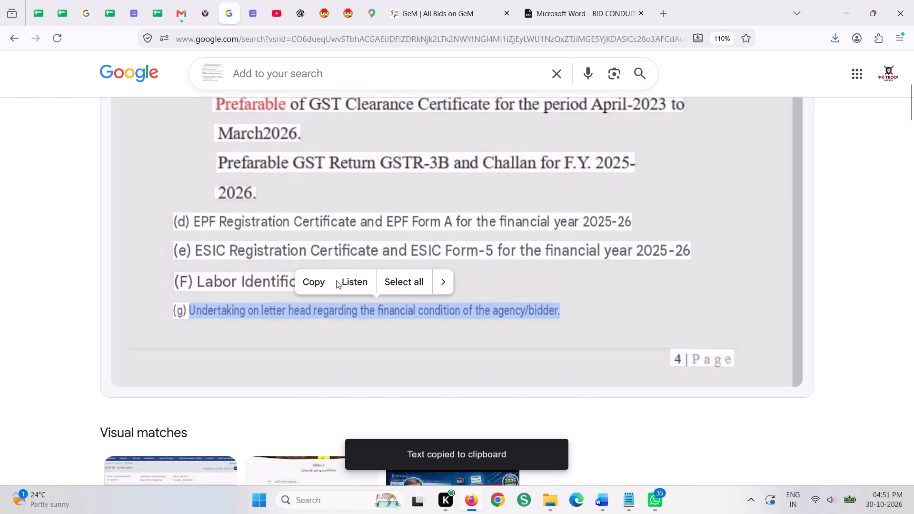
left_click(323, 276)
key("alt+Tab")
key("ctrl+v")
Copy a region screenshot of the remaining certificates and clauses 21 to 26 on page 5 of the buyer terms PDF.
key("alt+Tab")
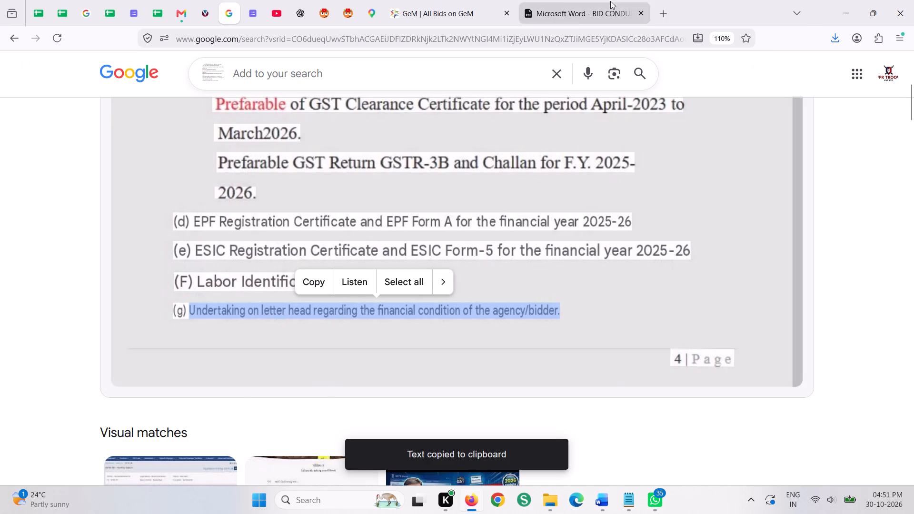
left_click(575, 0)
scroll(478, 216, "down", 2)
scroll(373, 265, "up", 1)
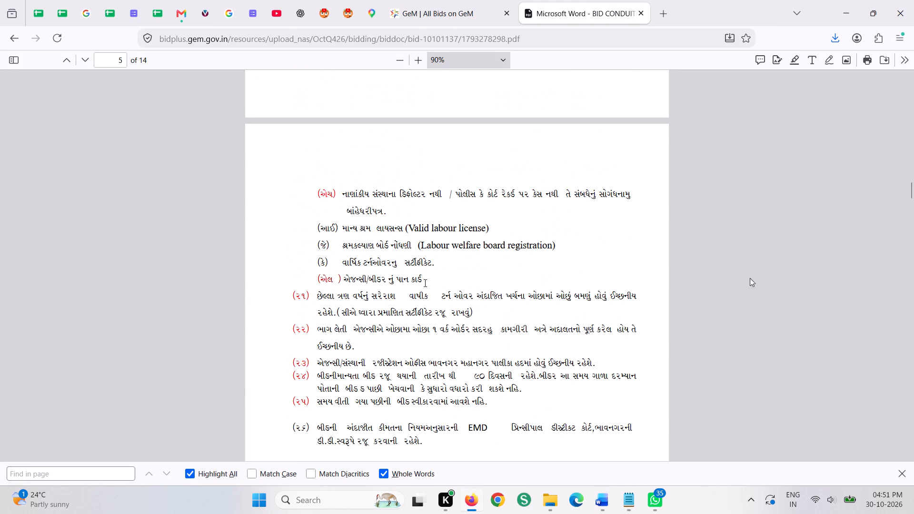
double_click(912, 455)
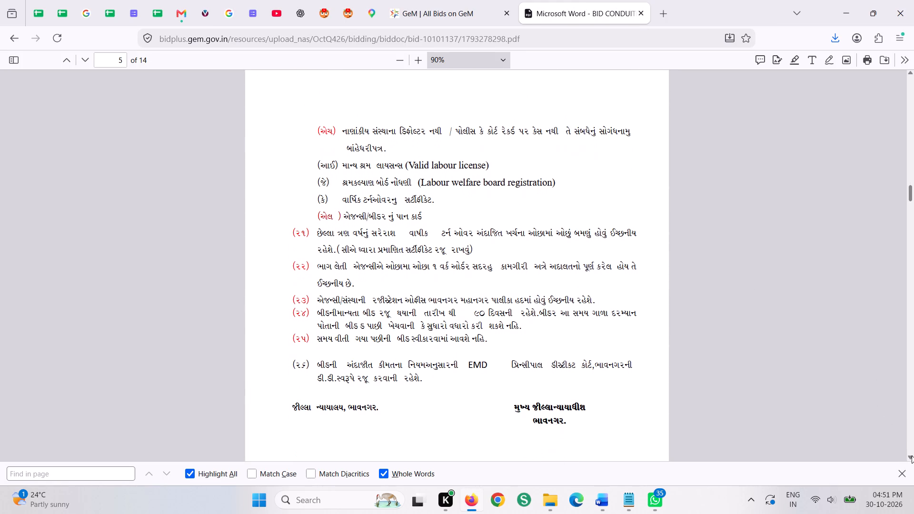
key("ctrl+shift+s")
left_click_drag(253, 91, 799, 213)
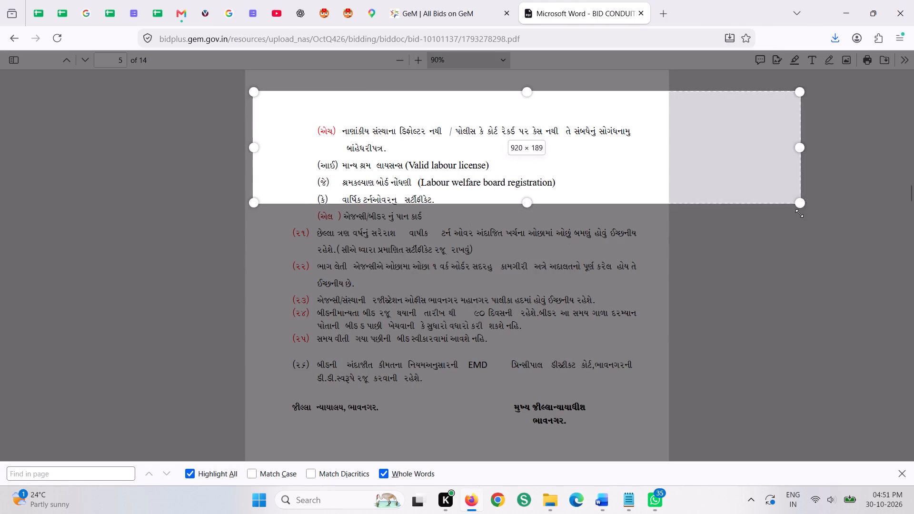
left_click_drag(799, 213, 723, 425)
left_click(617, 408)
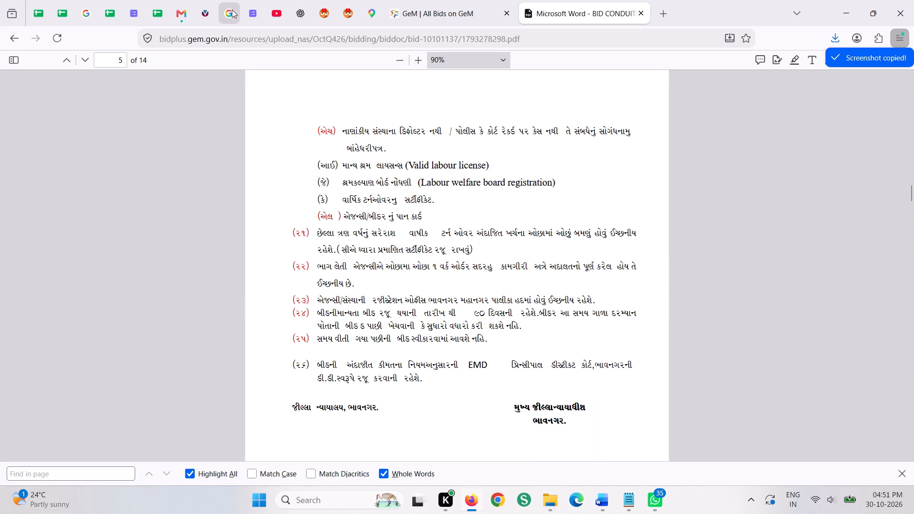
Run a Google image search on the copied page 5 screenshot in the existing Google tab and translate it into English.
left_click(225, 18)
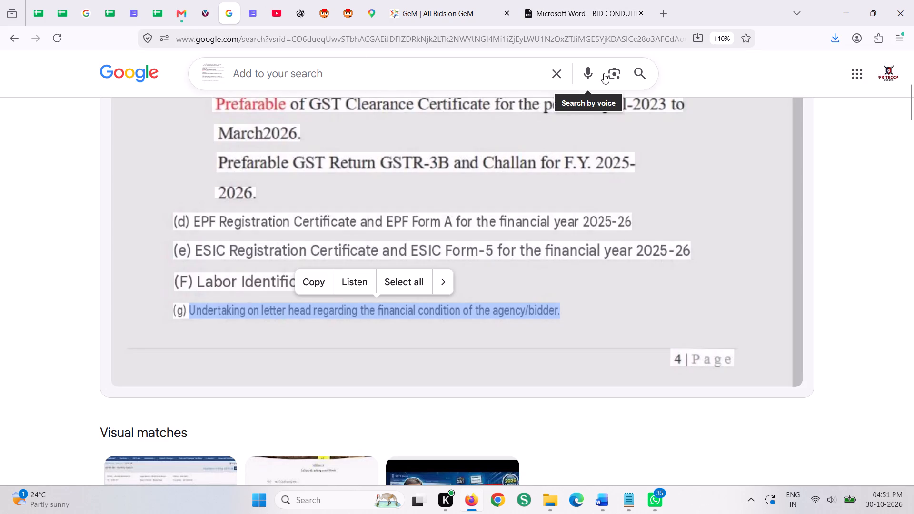
left_click(608, 70)
left_click(436, 253)
key("ctrl+v")
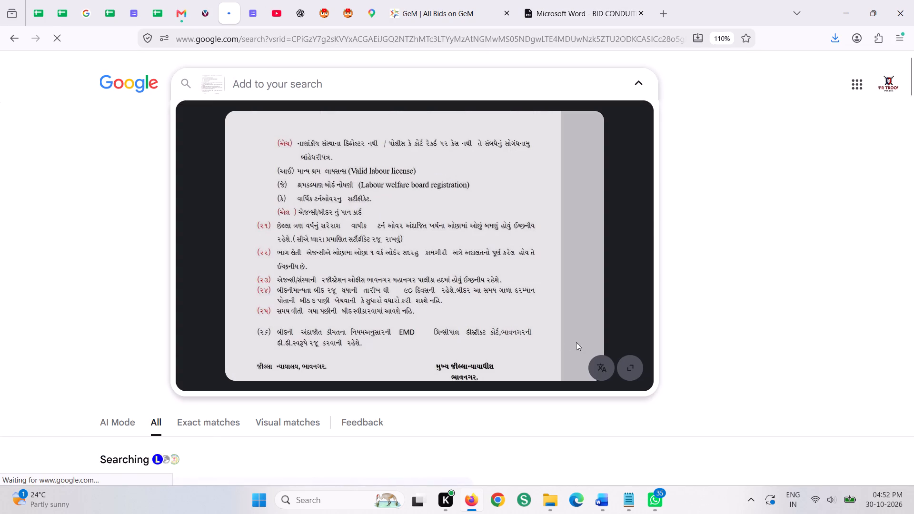
left_click(593, 360)
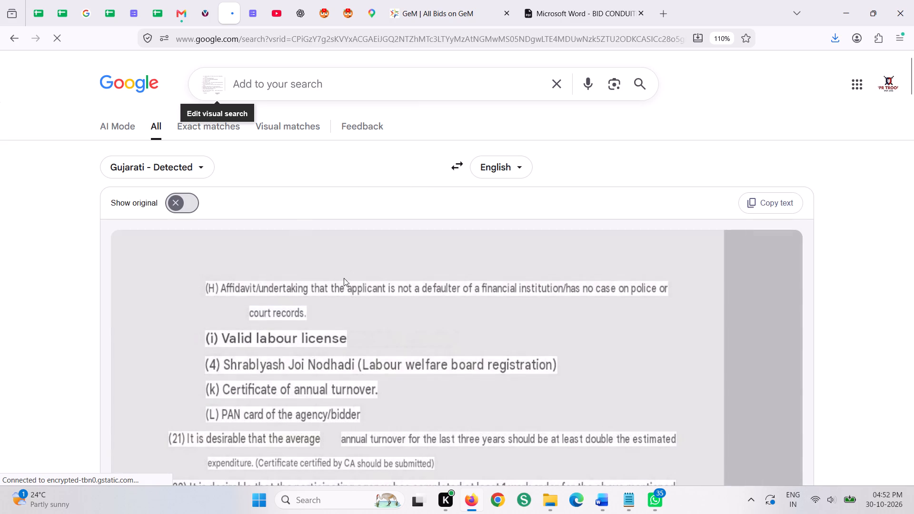
Copy the translated clause (H) affidavit/undertaking text and return to the Word list.
left_click_drag(227, 287, 304, 314)
left_click(380, 259)
key("alt+Tab")
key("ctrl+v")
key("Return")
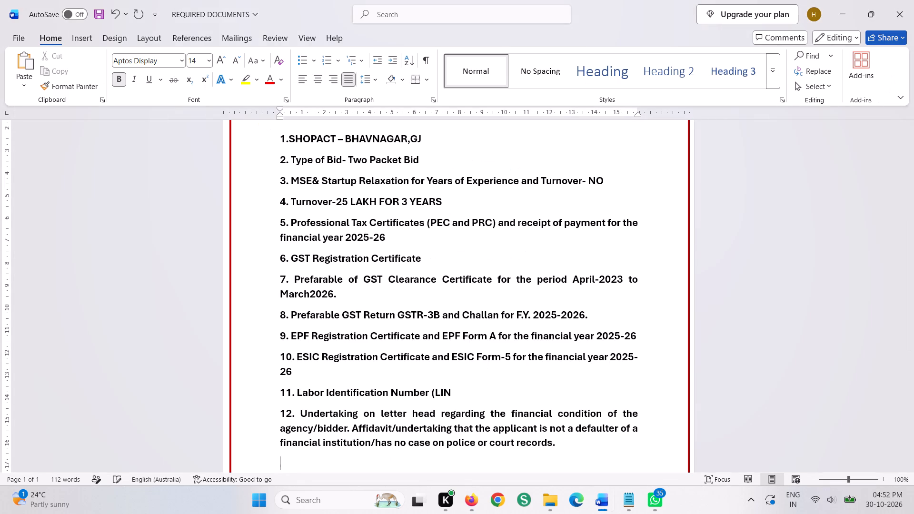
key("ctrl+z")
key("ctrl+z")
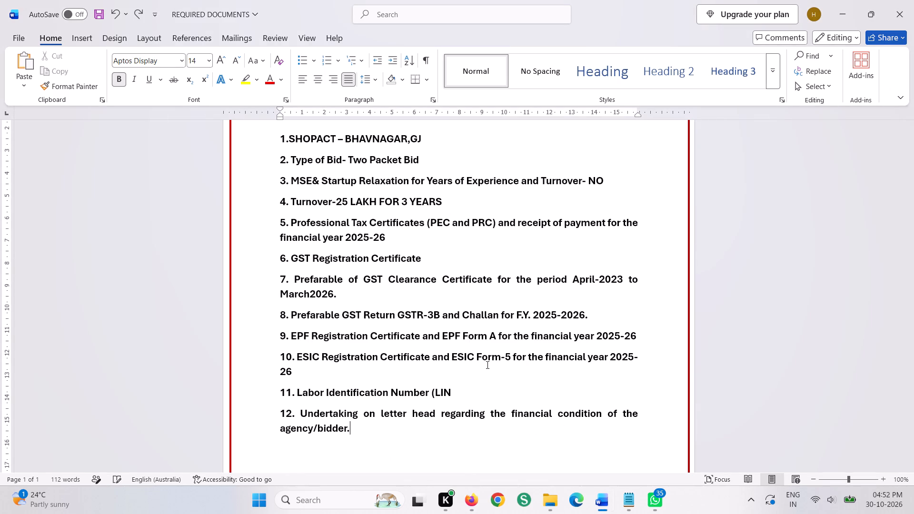
Add the copied affidavit/undertaking text about the applicant not being a defaulter and having no police or court case as item 13.
key("Return")
type("13.")
key("ctrl+v")
Add item 14 to the Word list, copying "labour license" from line (i) of the page 5 translation.
key("Return")
type("14.")
key("alt+Tab")
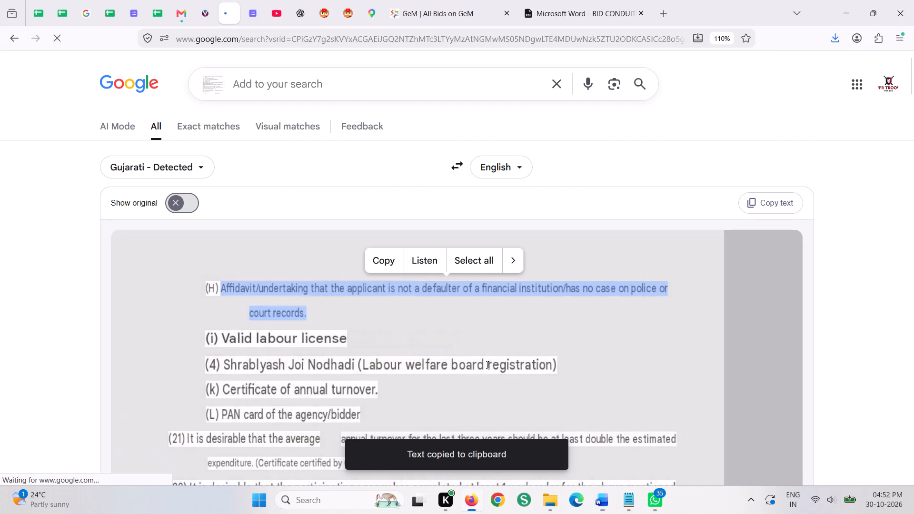
key("alt+Tab")
key("alt+Tab")
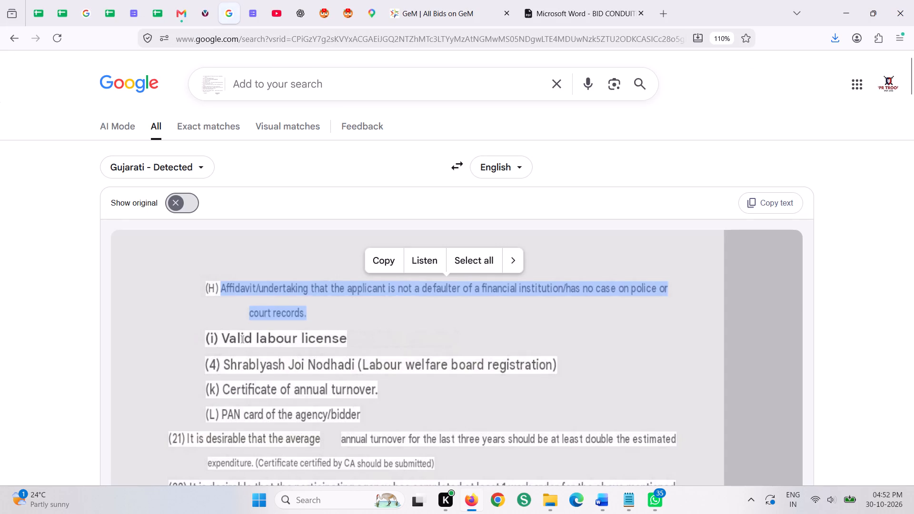
left_click_drag(260, 336, 346, 337)
left_click(250, 306)
key("alt+Tab")
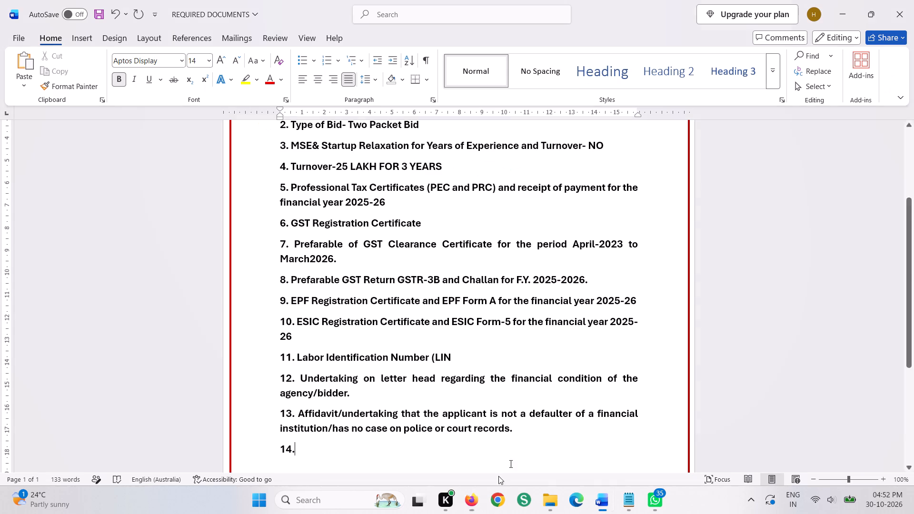
key("ctrl+v")
Append "Shrablyash Joi Nodhadi (Labour welfare board registration" from the translation to item 14 and start a new line.
key("alt+Tab")
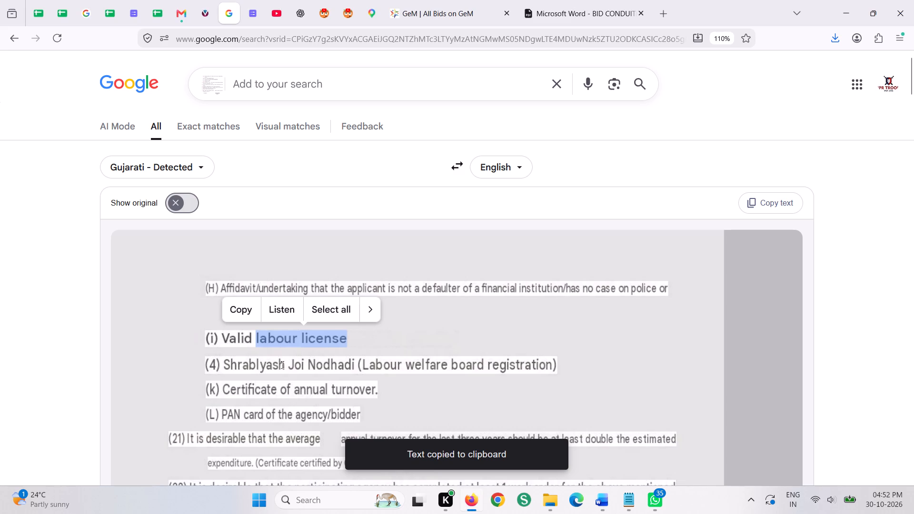
left_click_drag(229, 362, 537, 362)
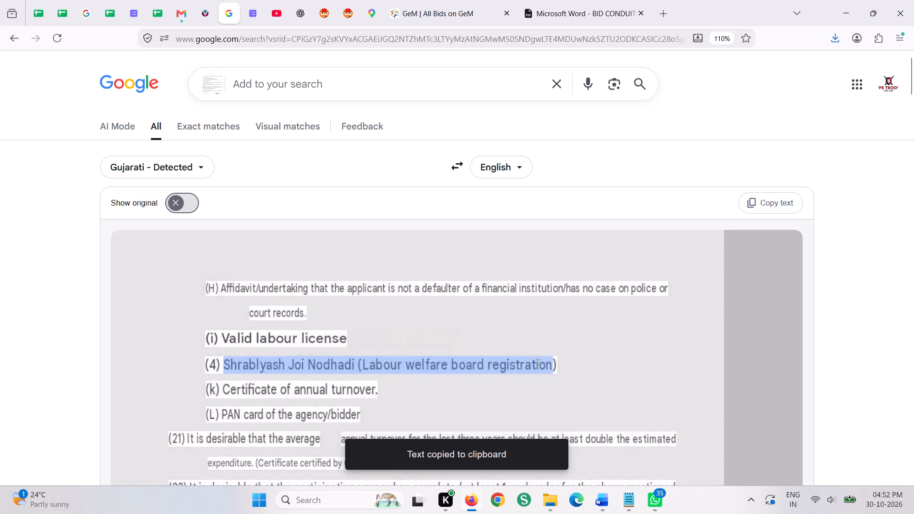
left_click_drag(537, 362, 539, 363)
left_click(326, 332)
key("alt+Tab")
key("ctrl+v")
key("Return")
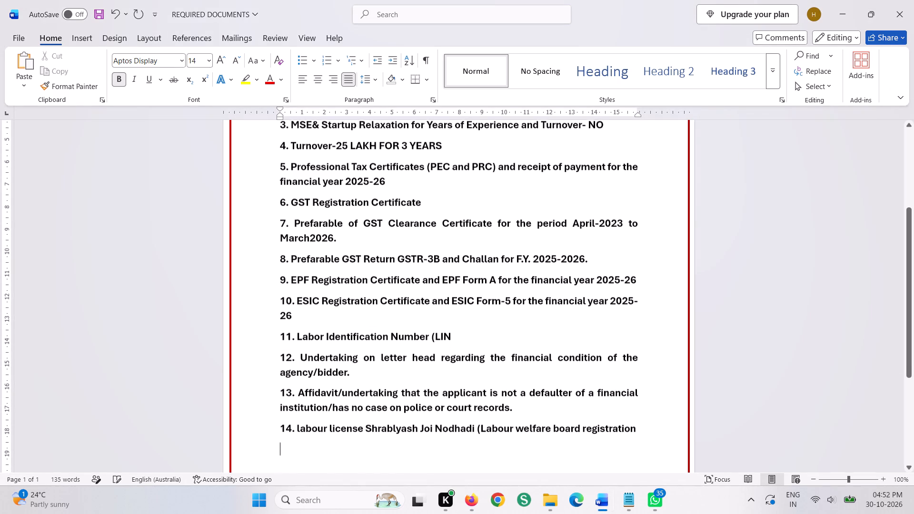
Undo the last addition to item 14 and add "Shrablyash Joi Nodhadi (Labour welfare board registration" as separate item 15 in the Word list.
key("ctrl+z")
key("ctrl+z")
key("Return")
type("15.")
key("ctrl+v")
key("Return")
Add "PAN card of the agency/bidder" from line (L) of the translation as item 16 and start item 17.
type("16")
key("period")
key("alt+Tab")
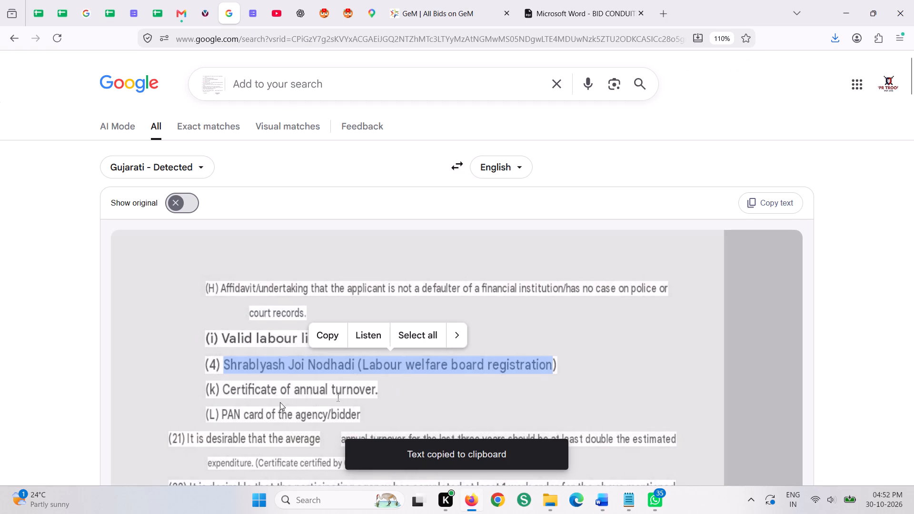
left_click_drag(227, 408, 338, 412)
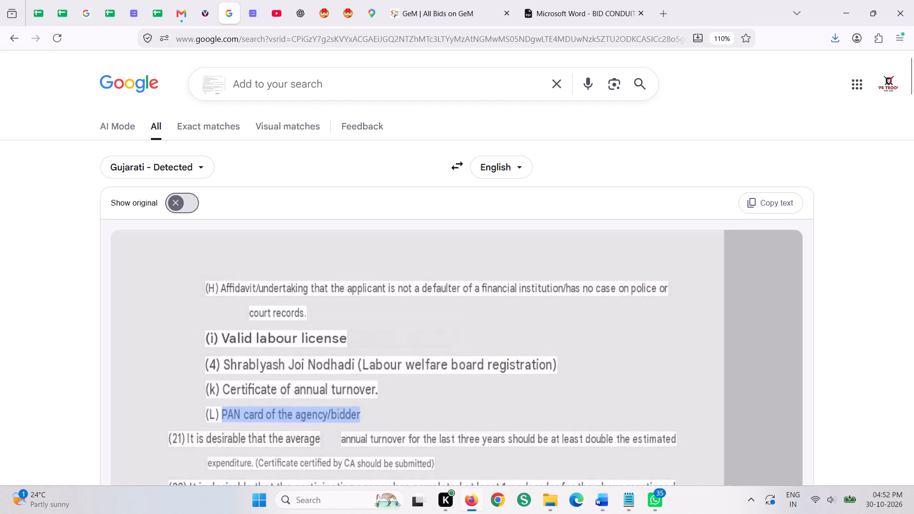
left_click_drag(338, 412, 338, 412)
left_click(227, 388)
key("alt+Tab")
key("ctrl+v")
key("Return")
type("17.")
Examine the remaining translated clauses and pages 5 to 7 of the Gujarati buyer terms PDF for further document requirements.
key("alt+Tab")
scroll(469, 270, "down", 1)
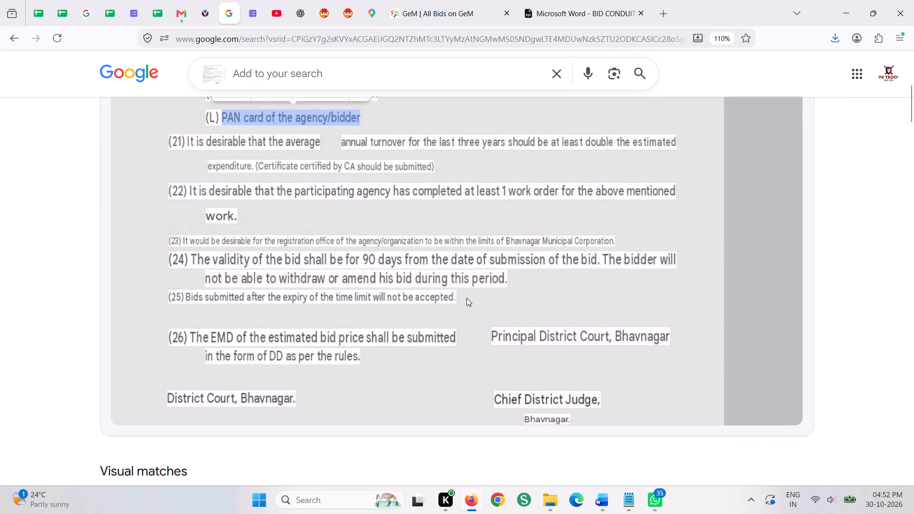
left_click(596, 0)
scroll(441, 273, "down", 1)
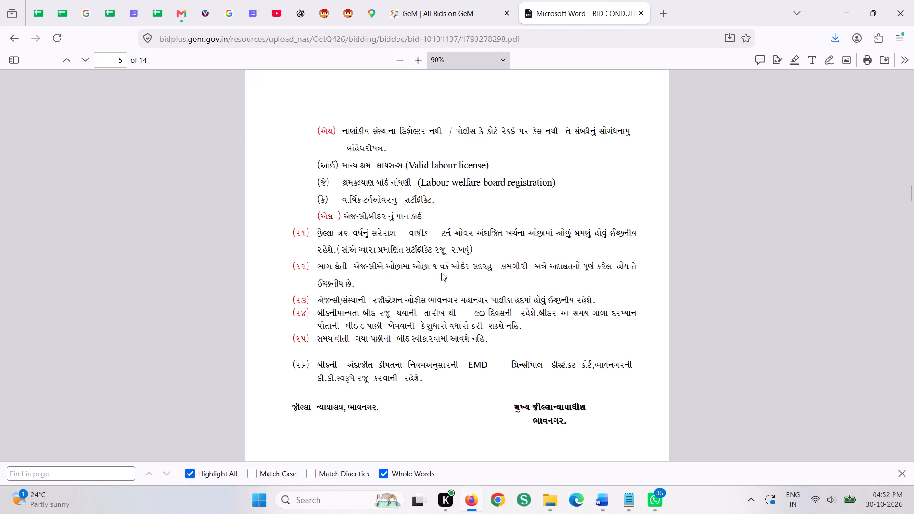
scroll(458, 277, "down", 1)
scroll(404, 295, "down", 1)
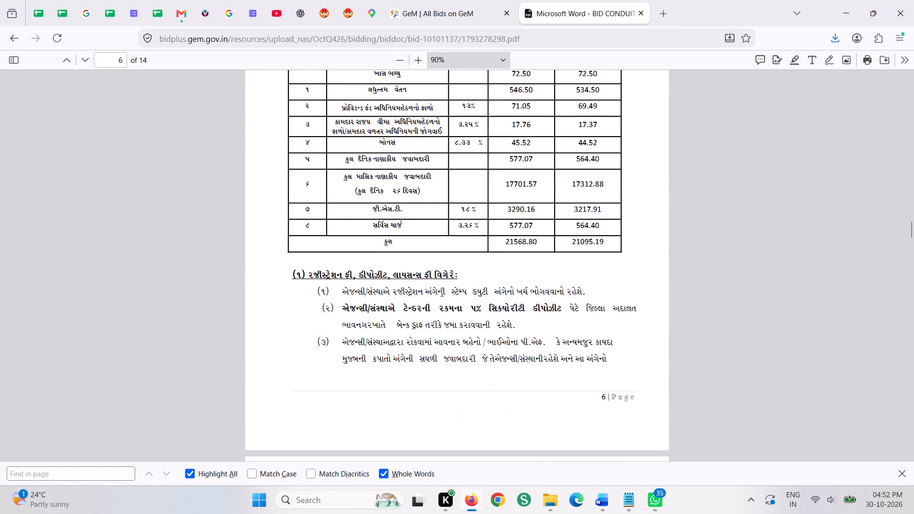
scroll(441, 292, "down", 1)
scroll(440, 293, "up", 1)
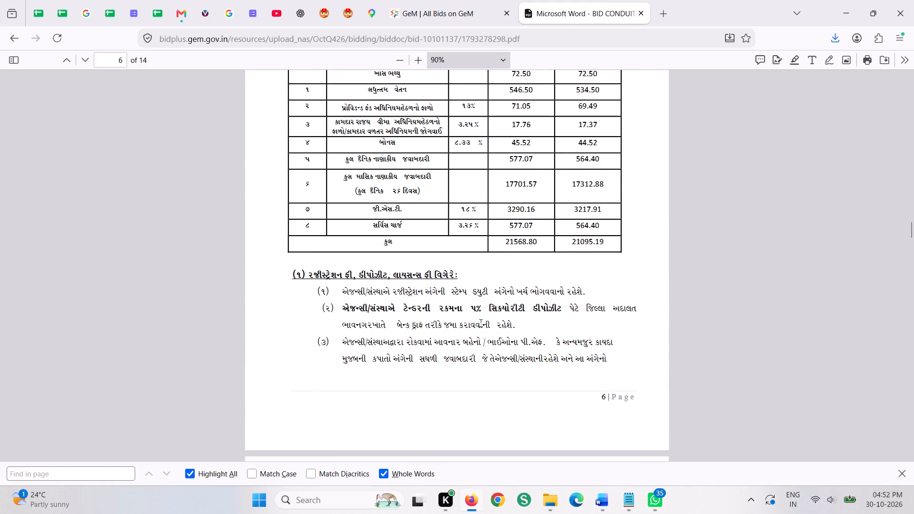
scroll(491, 335, "up", 1, "ctrl")
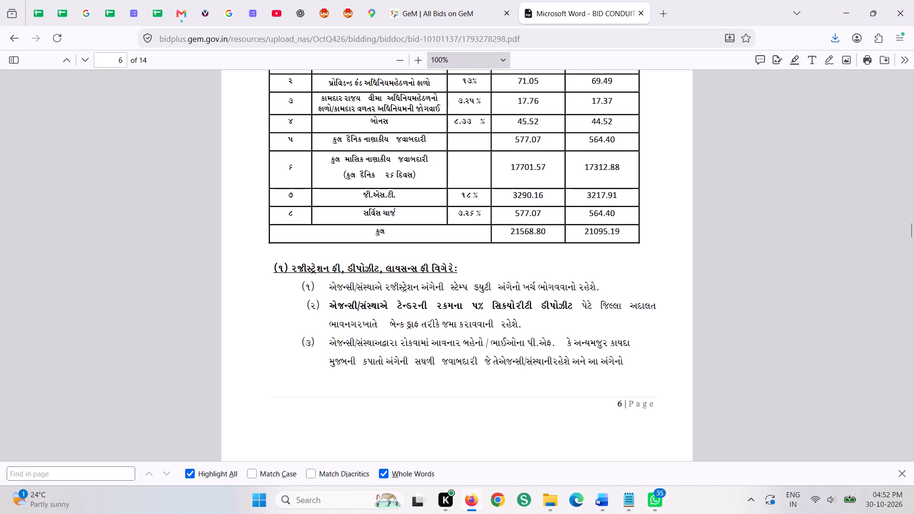
scroll(481, 325, "down", 2)
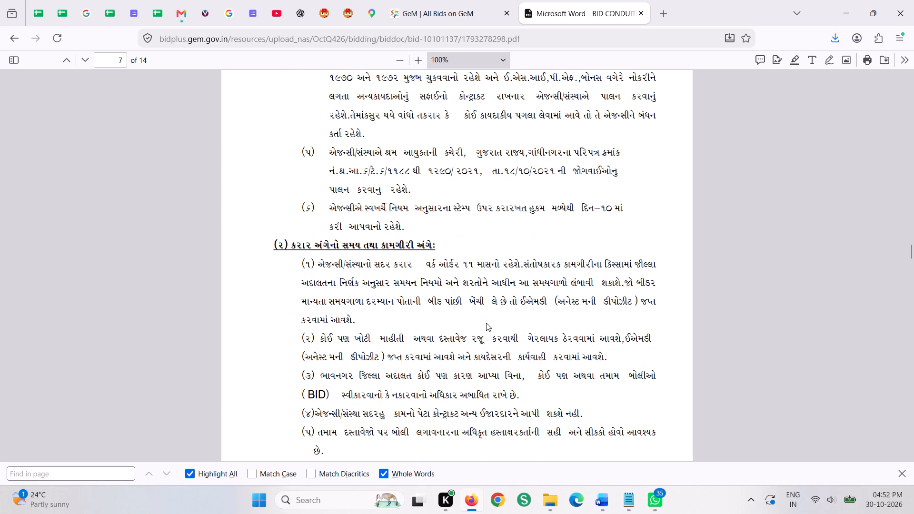
scroll(486, 323, "up", 1)
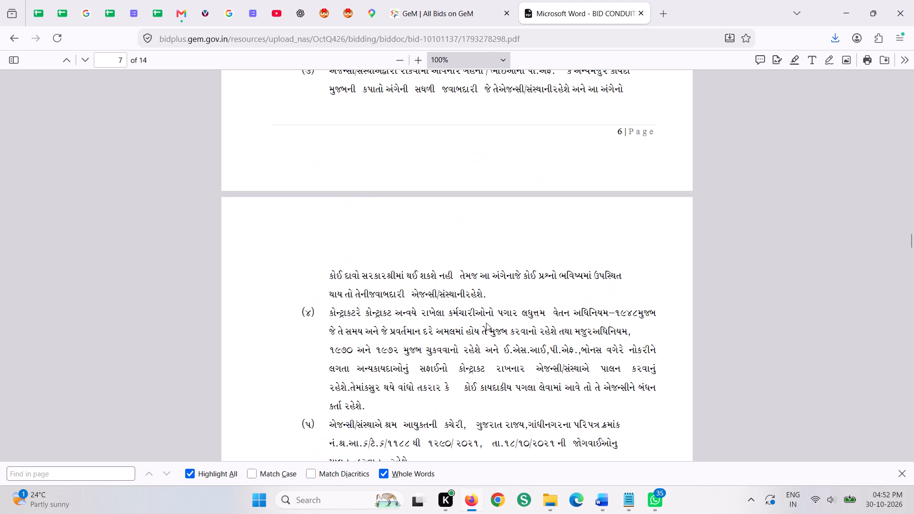
scroll(519, 345, "up", 1)
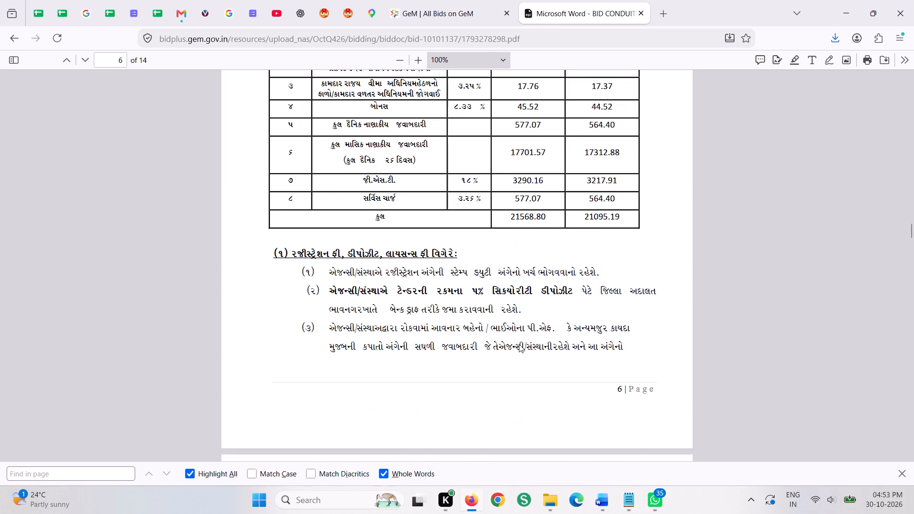
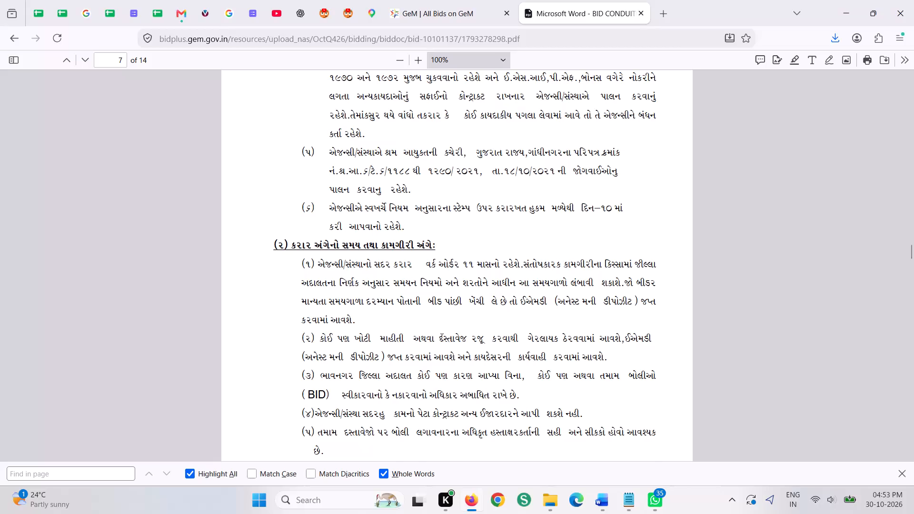
Examine pages 7 to 12 of the Gujarati buyer terms PDF for further document requirements, ending at the appendix listing required certificates.
scroll(441, 337, "down", 1)
scroll(441, 337, "up", 1)
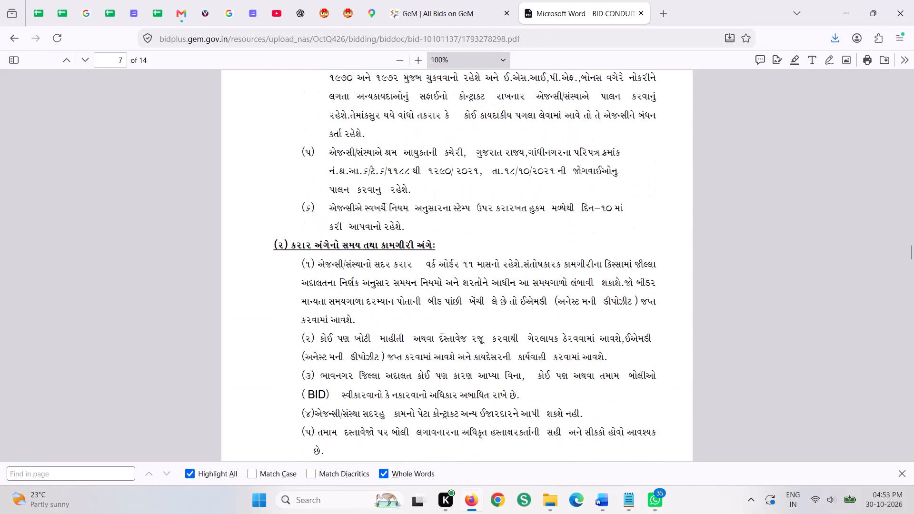
scroll(441, 337, "down", 2)
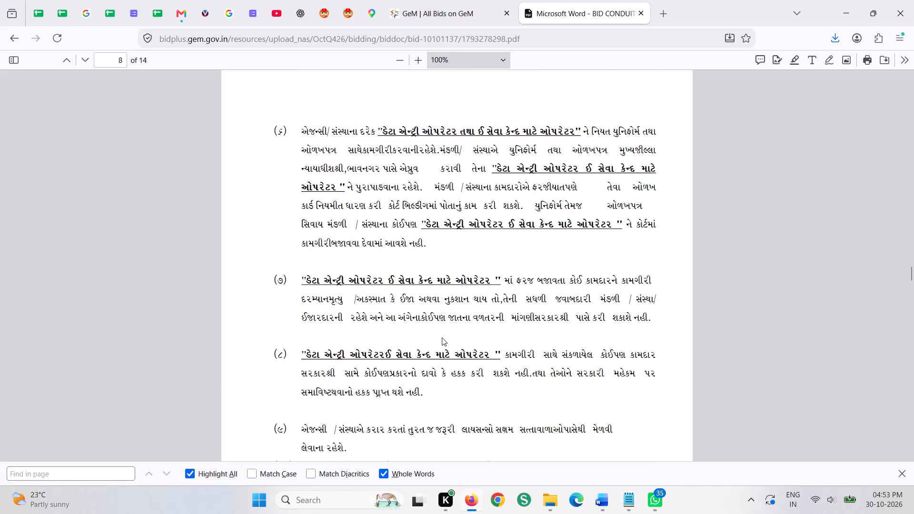
scroll(442, 337, "down", 3)
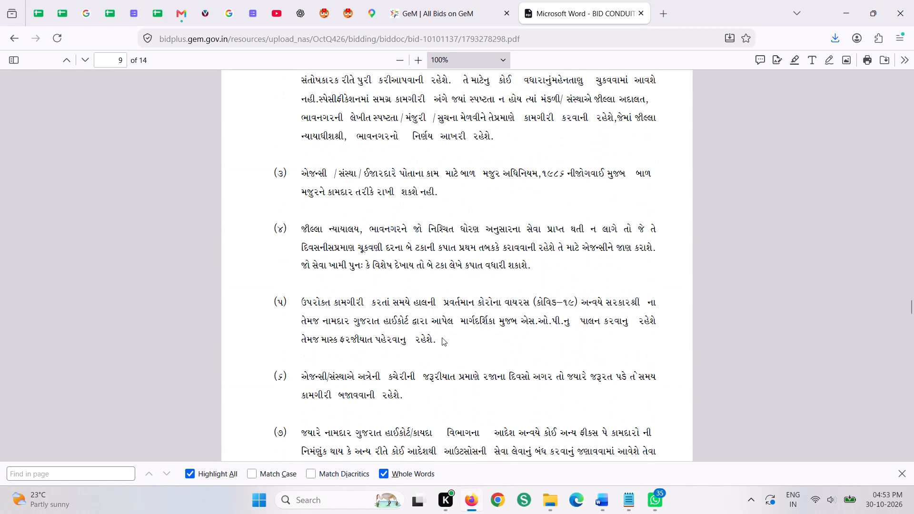
scroll(442, 337, "down", 2)
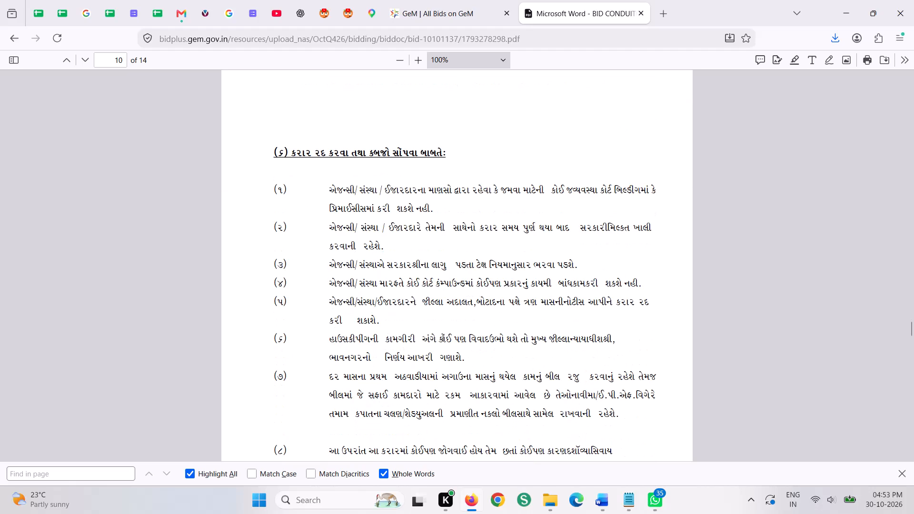
scroll(442, 337, "down", 2)
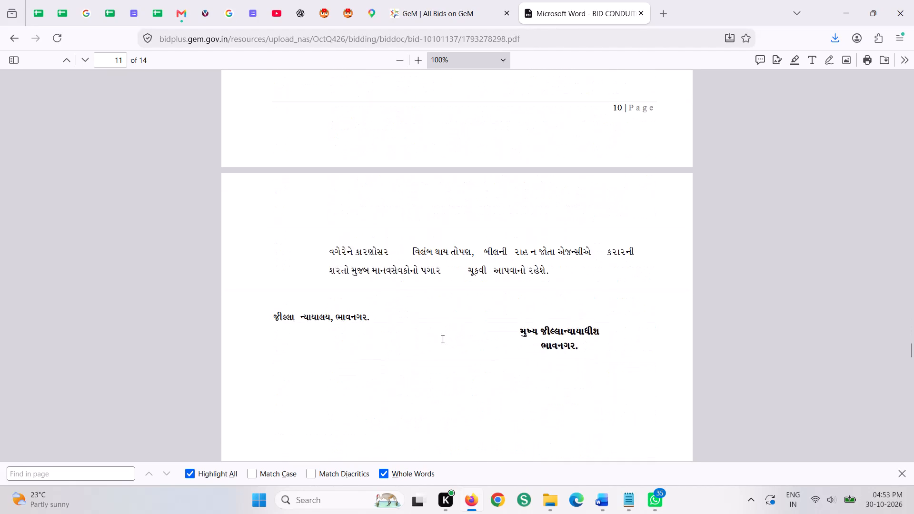
scroll(442, 339, "down", 3)
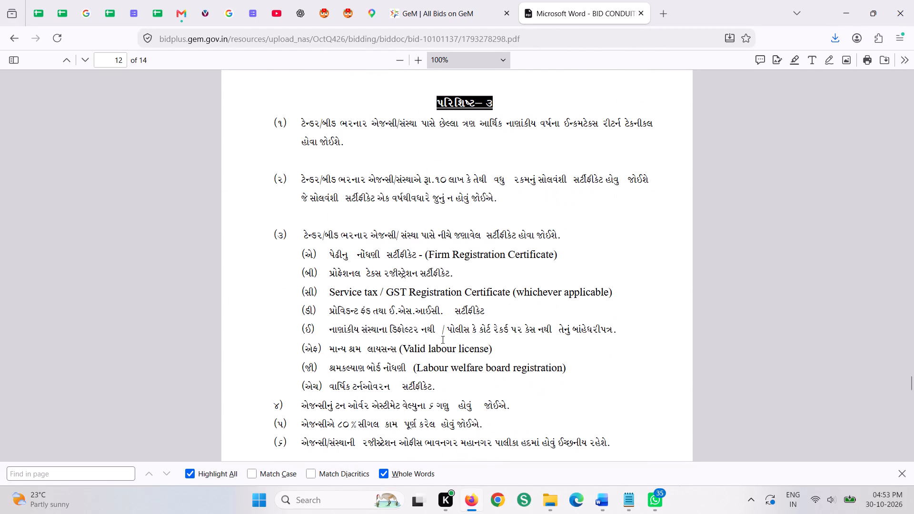
scroll(442, 339, "down", 1)
scroll(440, 359, "up", 1)
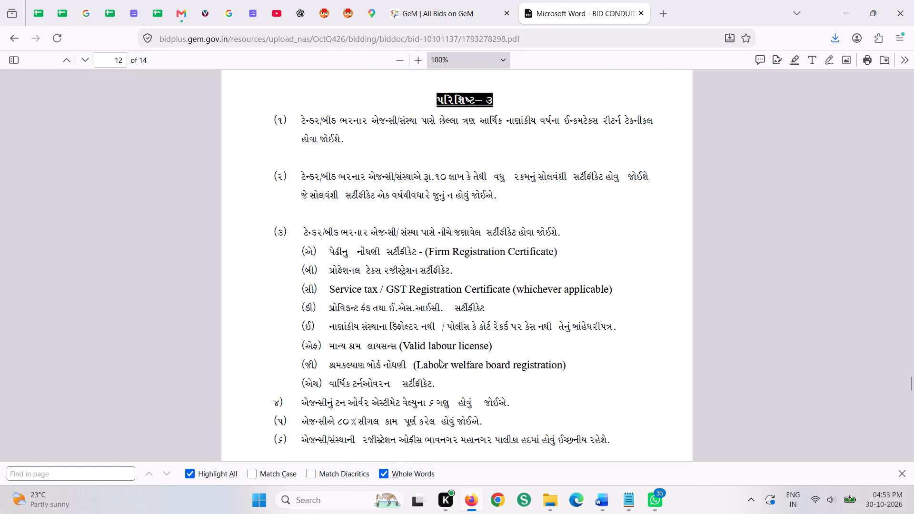
Capture the Appendix 3 clauses on page 12, translate the image from Gujarati to English with Google image search, and read the certificate requirements.
key("ctrl+shift+s")
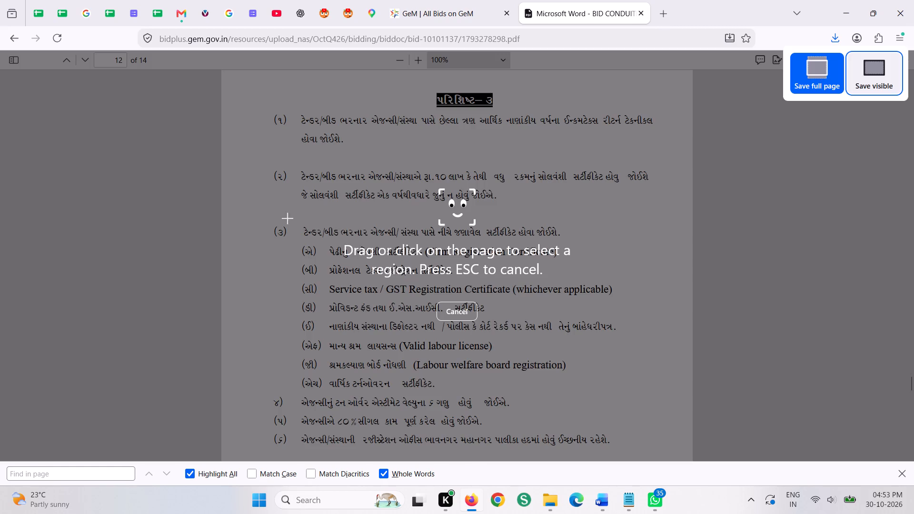
left_click_drag(253, 83, 706, 461)
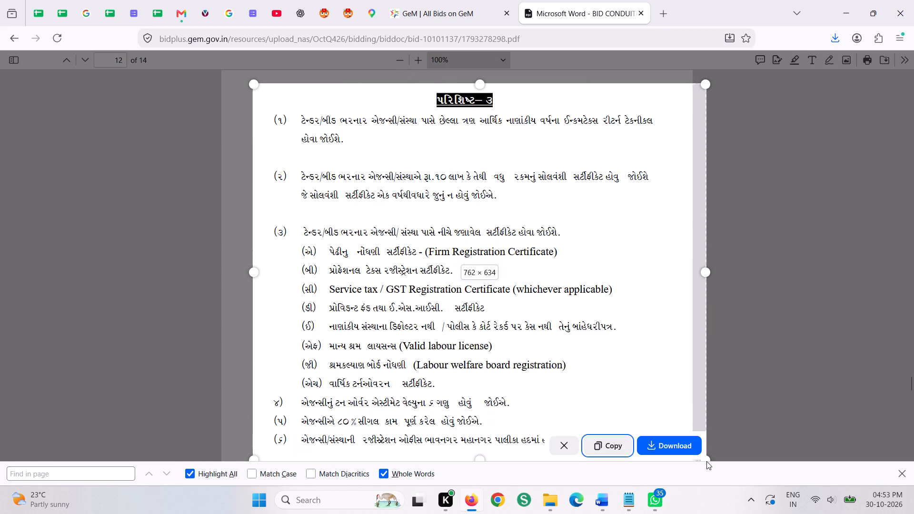
left_click(631, 443)
left_click(229, 13)
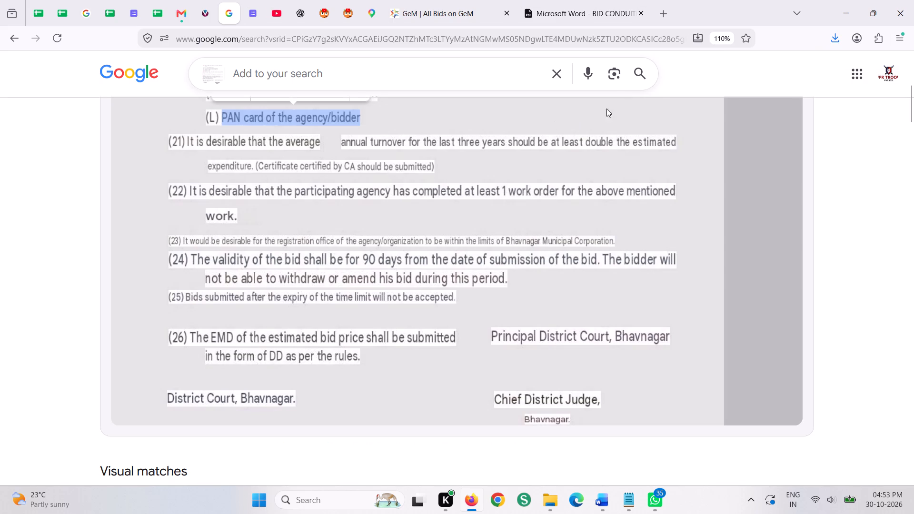
left_click(614, 75)
left_click(518, 257)
key("ctrl+v")
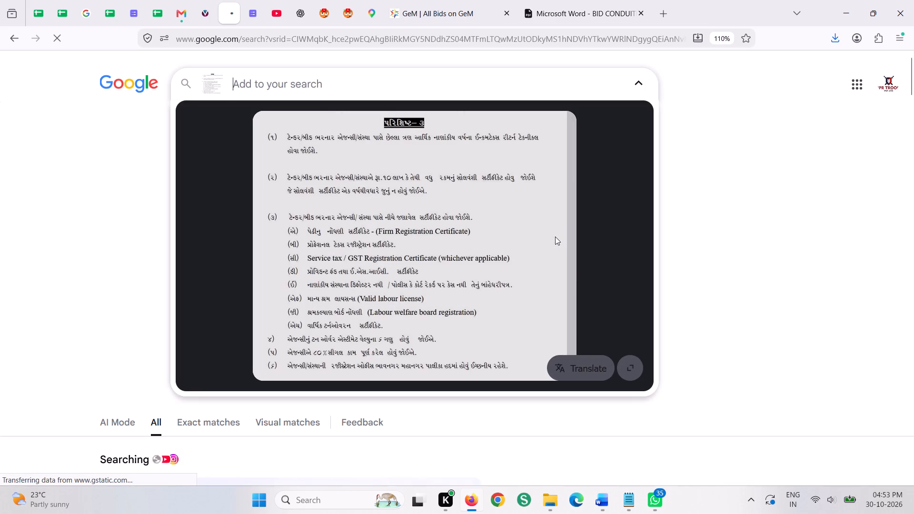
left_click(563, 363)
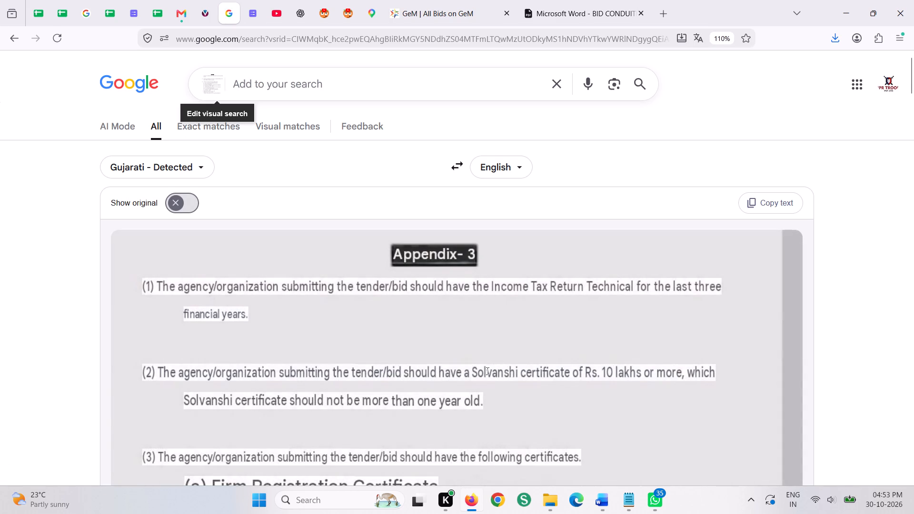
scroll(491, 358, "down", 1)
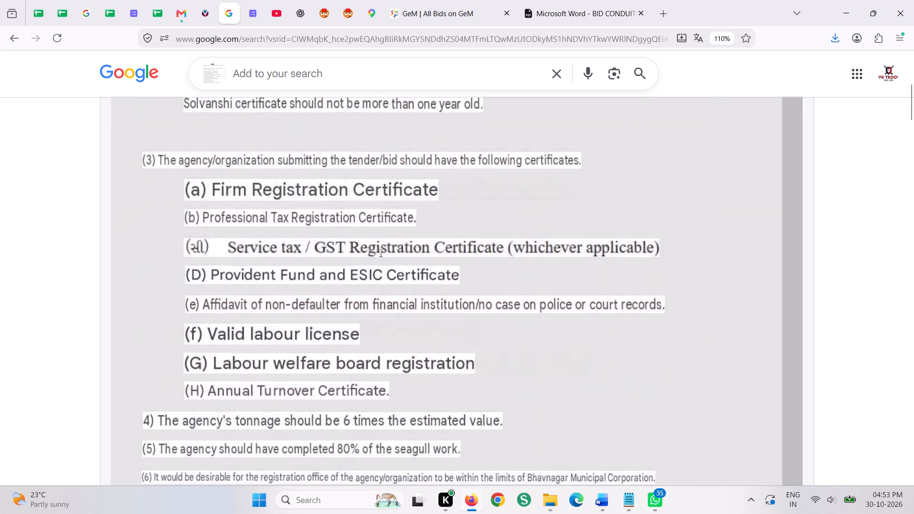
scroll(387, 285, "down", 1)
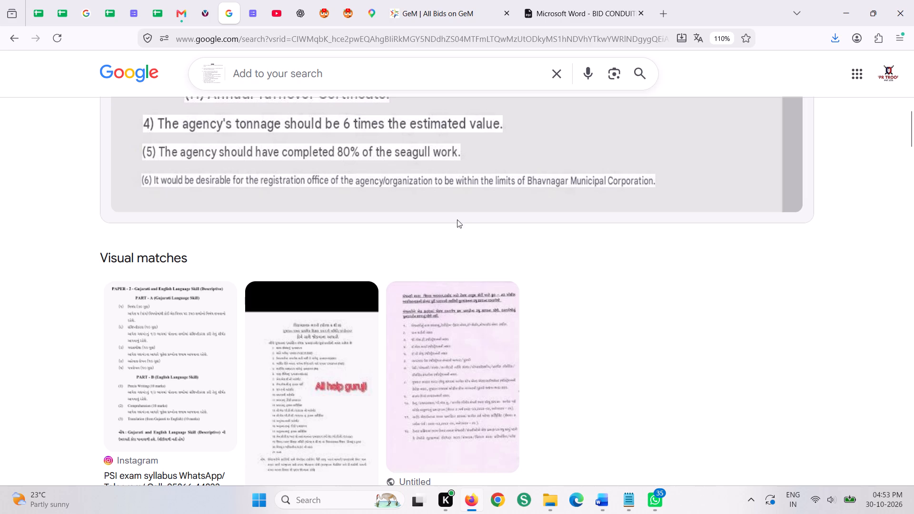
Return to the GeM-Bidding-10101137 bid PDF and check its specification, consignee and disclaimer pages before going back to the Additional Qualification section.
left_click(450, 0)
left_click(594, 0)
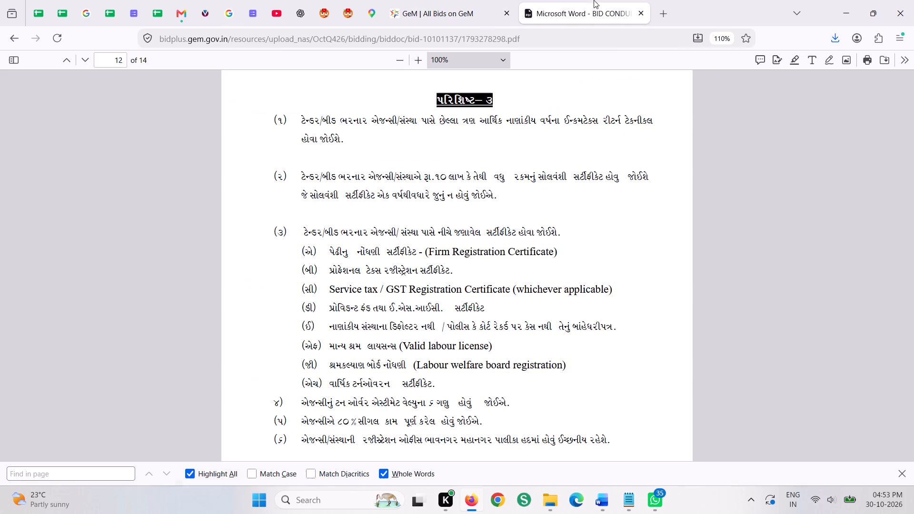
left_click(12, 37)
scroll(497, 294, "down", 1)
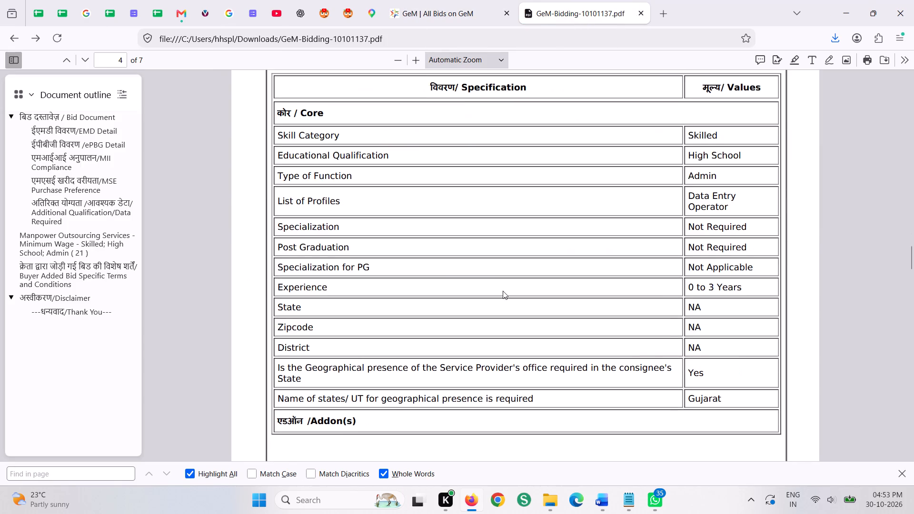
scroll(503, 291, "down", 3)
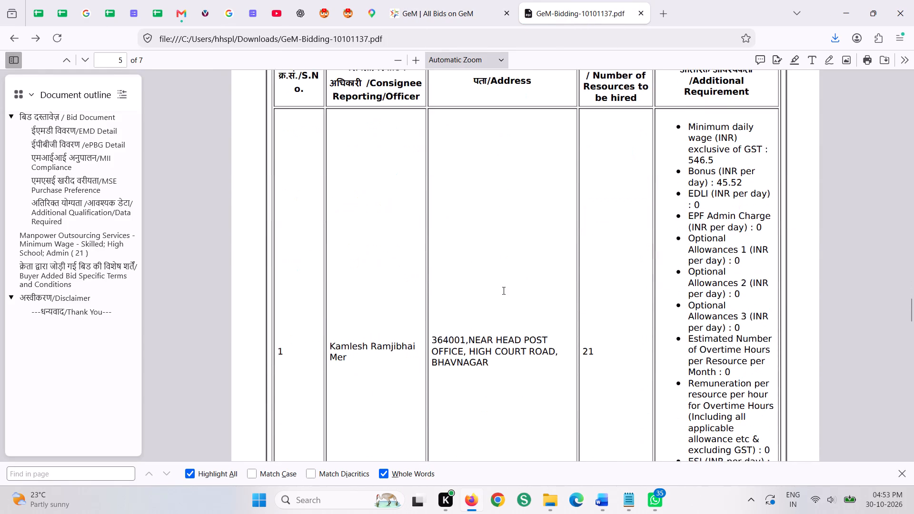
scroll(503, 290, "down", 3)
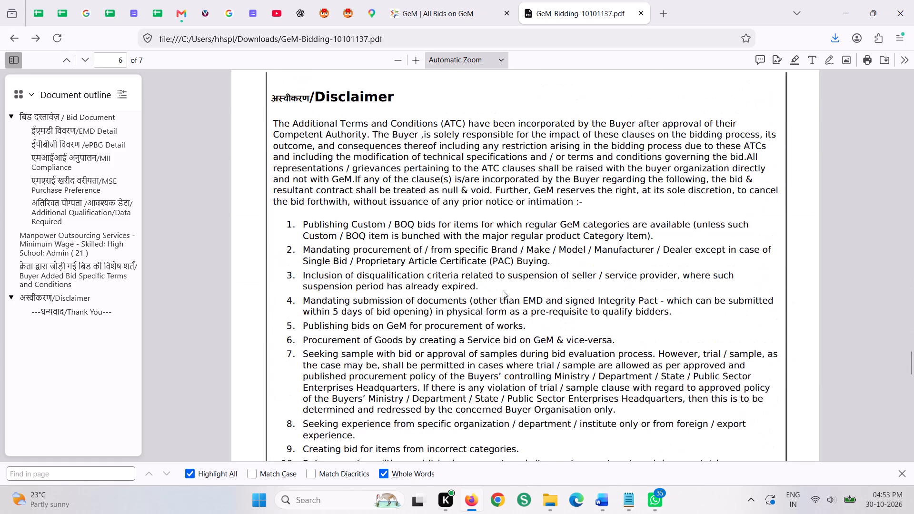
scroll(503, 290, "up", 8)
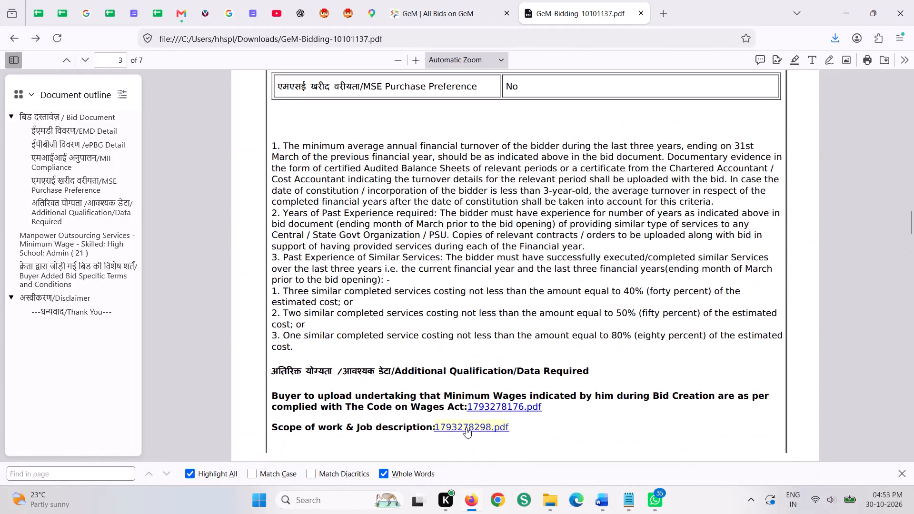
Reopen the scope of work file 1793278298.pdf, review its pages through Appendix 4 on page 13, and return to the bid PDF.
left_click(466, 427)
scroll(490, 329, "down", 8)
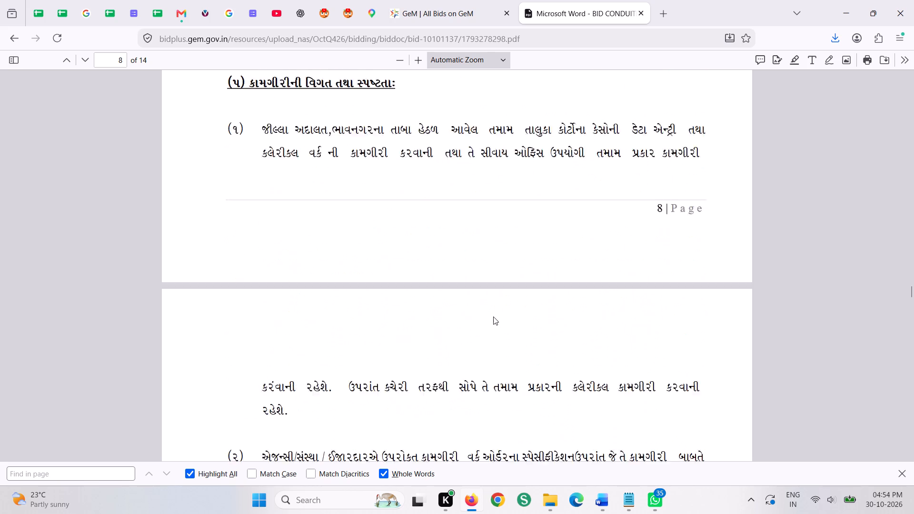
scroll(493, 316, "down", 20)
scroll(493, 316, "down", 9)
scroll(496, 318, "up", 5)
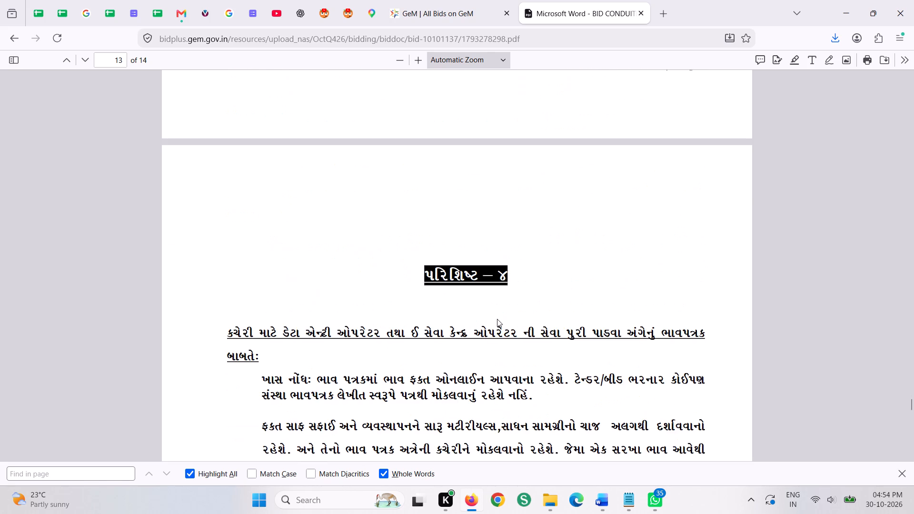
scroll(493, 311, "down", 2)
left_click(3, 38)
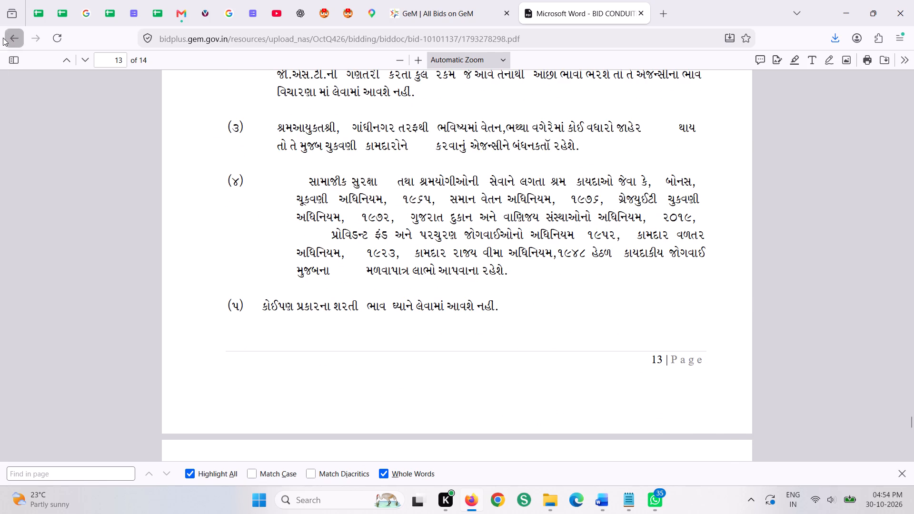
left_click(441, 0)
double_click(552, 0)
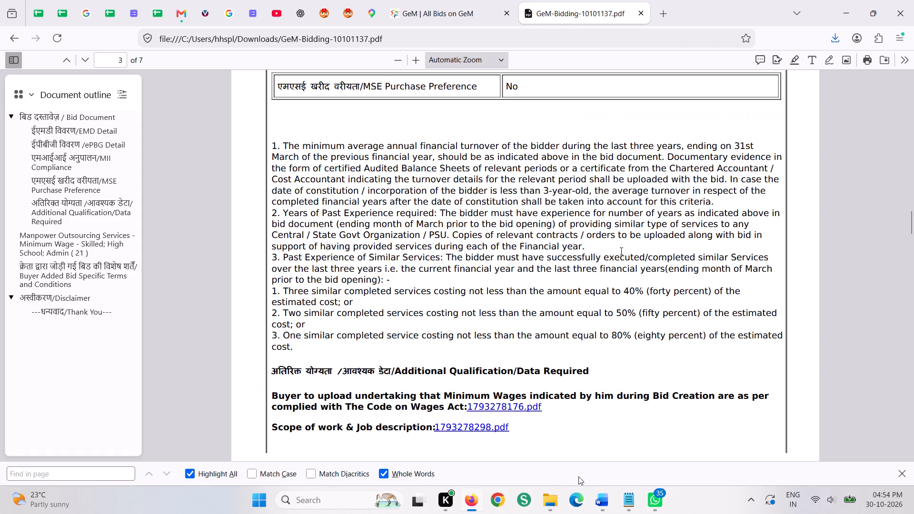
Switch to the REQUIRED DOCUMENTS file in Word and delete the empty item 17 number after the PAN card entry.
left_click(600, 493)
left_click(196, 437)
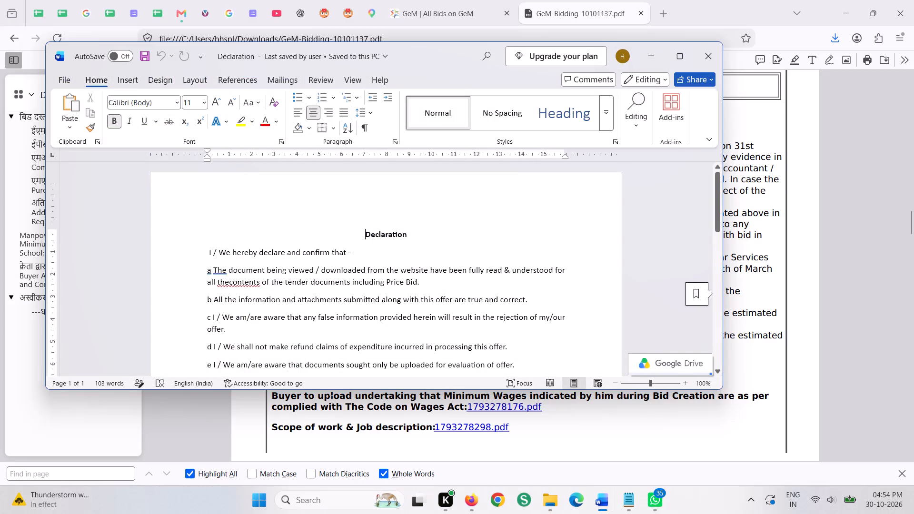
left_click(606, 504)
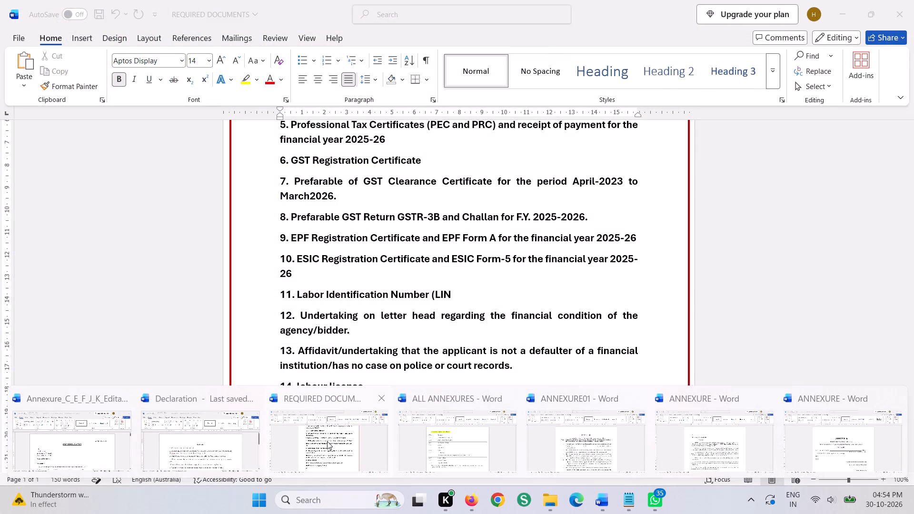
left_click(327, 441)
key("BackSpace")
key("BackSpace")
key("BackSpace")
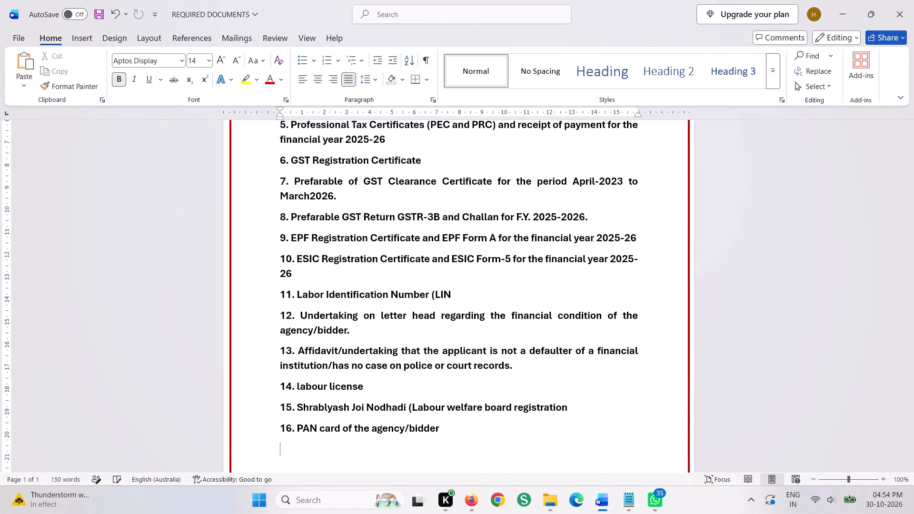
scroll(350, 417, "up", 3)
Export the Word list as a PDF named REQUIRED DOCUMENTS into the GEM2026B8217919 folder under DEV1.
left_click(541, 504)
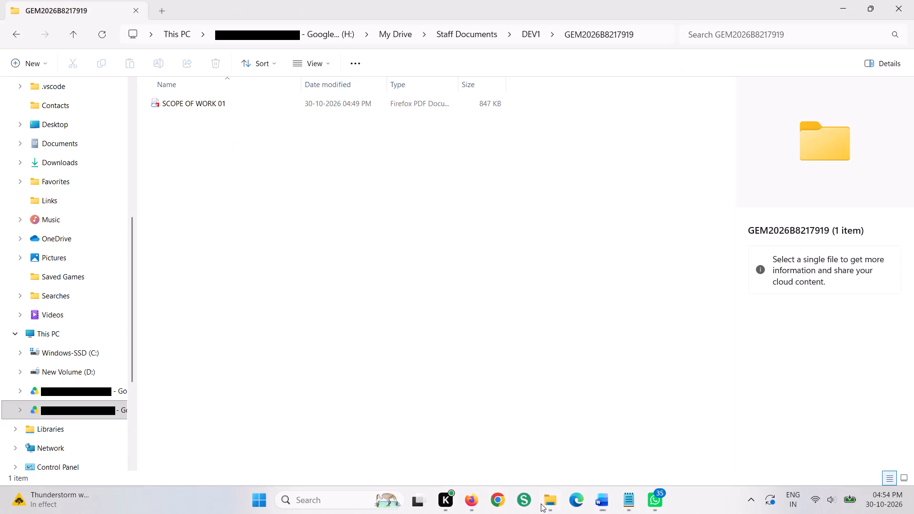
left_click(541, 503)
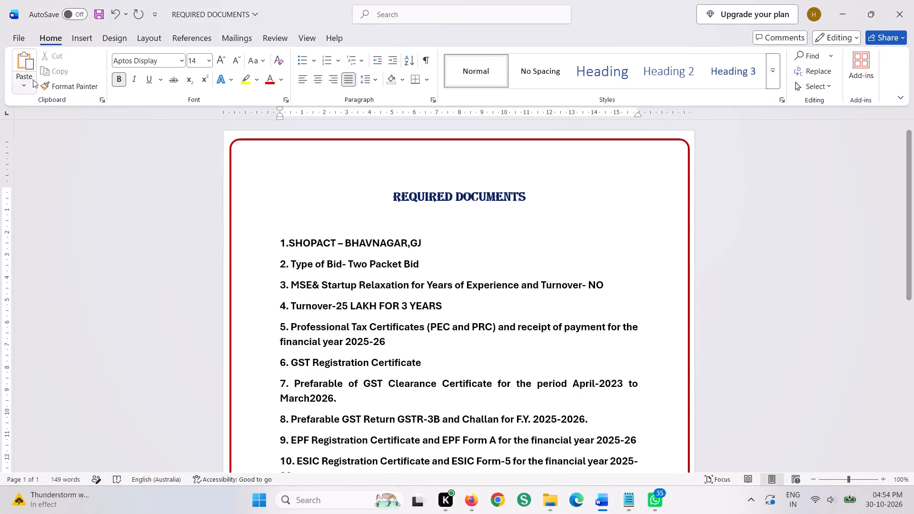
left_click(17, 41)
left_click(46, 265)
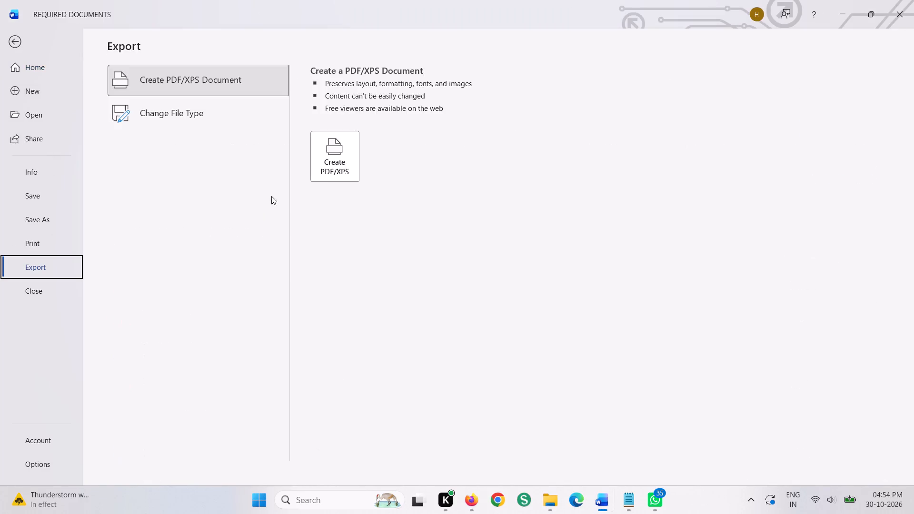
left_click(313, 167)
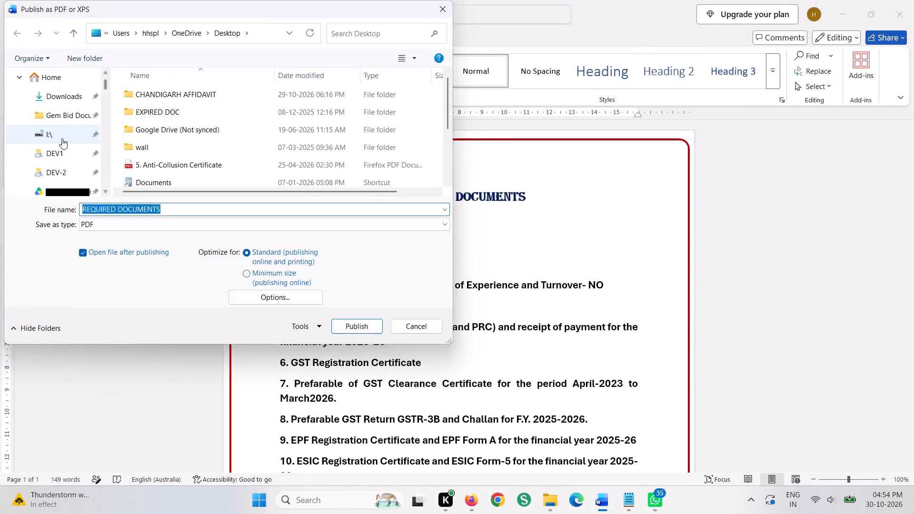
left_click(60, 149)
scroll(192, 124, "up", 10)
double_click(184, 98)
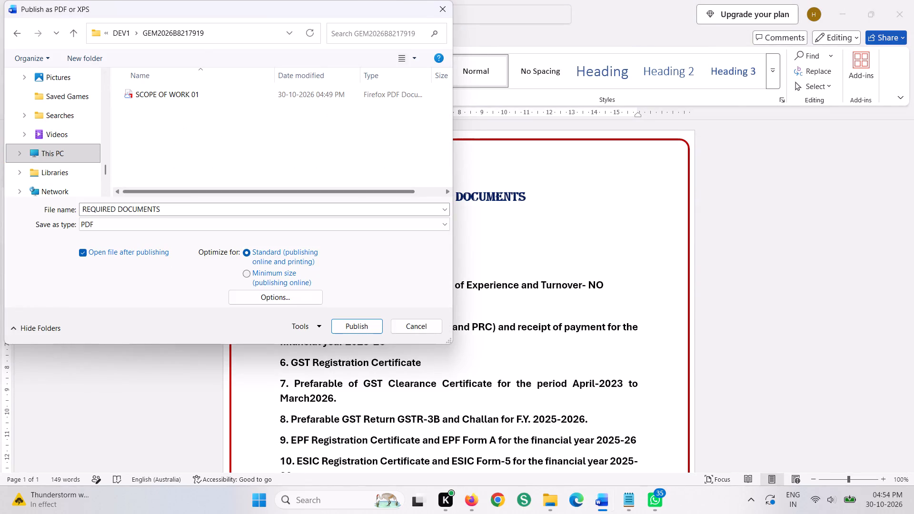
left_click(182, 205)
left_click(343, 326)
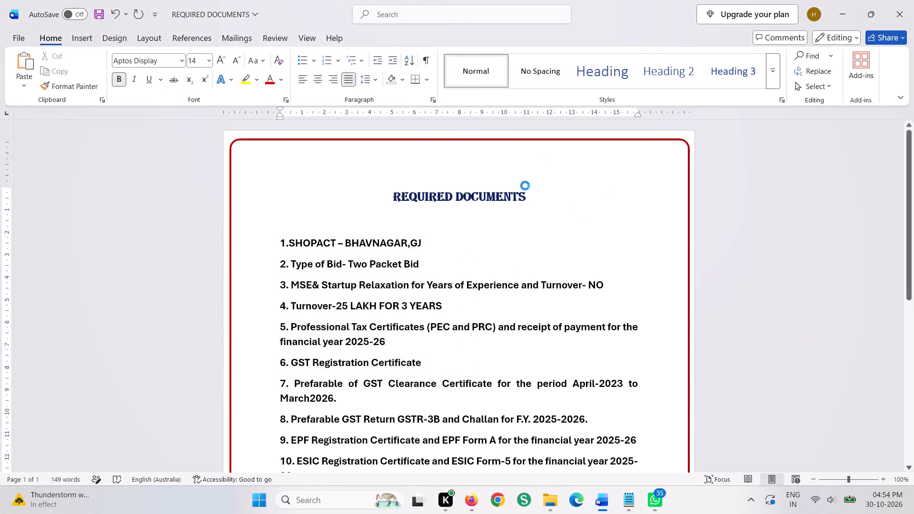
left_click(681, 0)
left_click(755, 9)
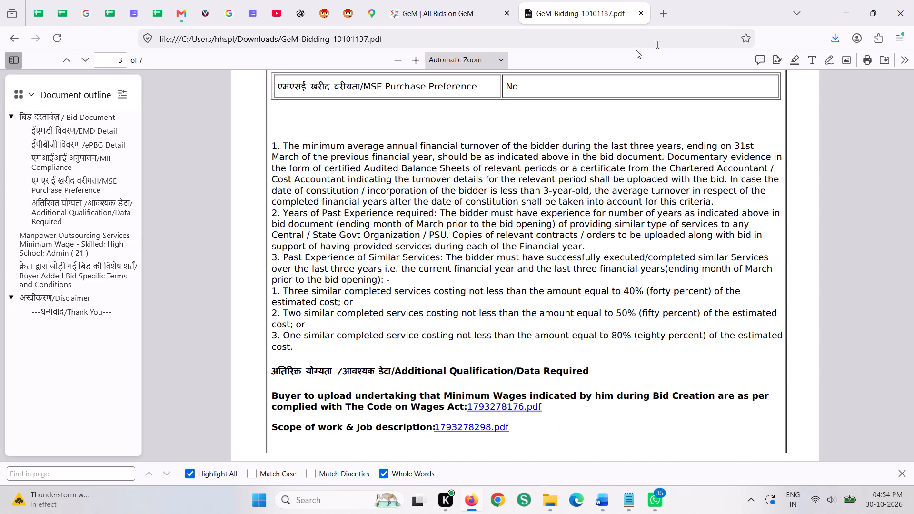
Save the open bid PDF as GeM-Bidding-10101137 in the GEM2026B8217919 folder under DEV1.
left_click(886, 59)
scroll(387, 143, "up", 8)
left_click(202, 64)
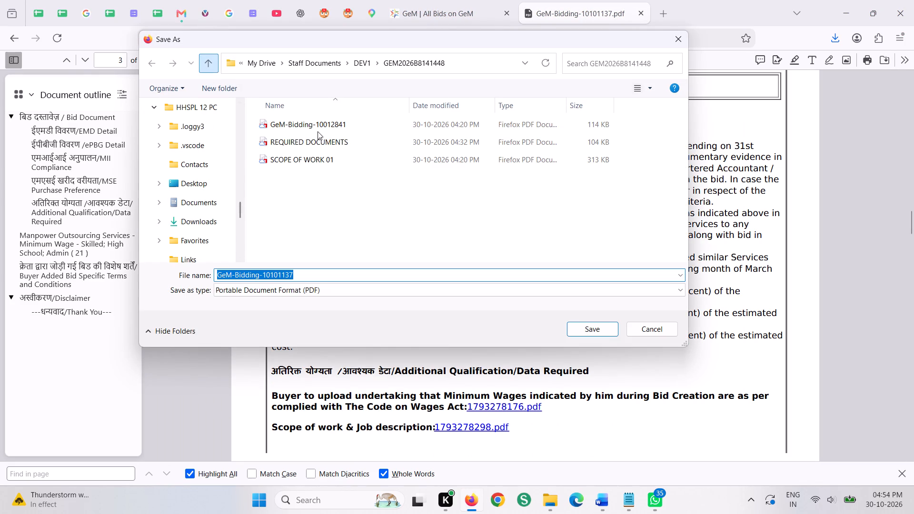
scroll(314, 133, "up", 6)
double_click(314, 128)
double_click(313, 123)
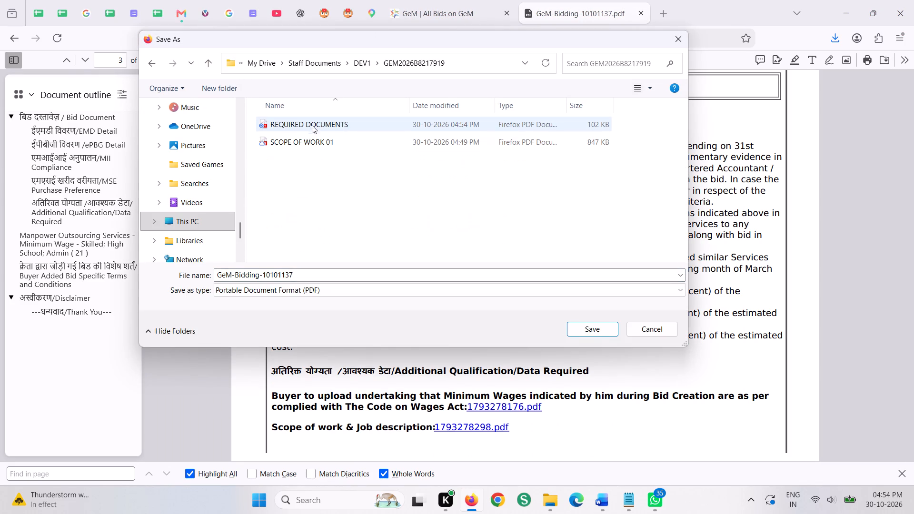
left_click(338, 272)
left_click(578, 327)
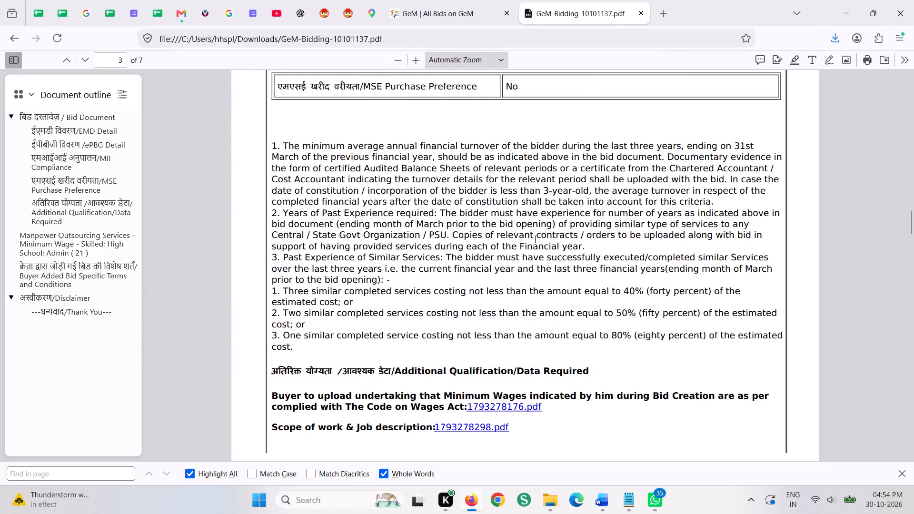
Switch to File Explorer, check the saved files in the GEM2026B8217919 folder, and go up to the DEV1 folder.
left_click(542, 500)
left_click(186, 120)
left_click(189, 134)
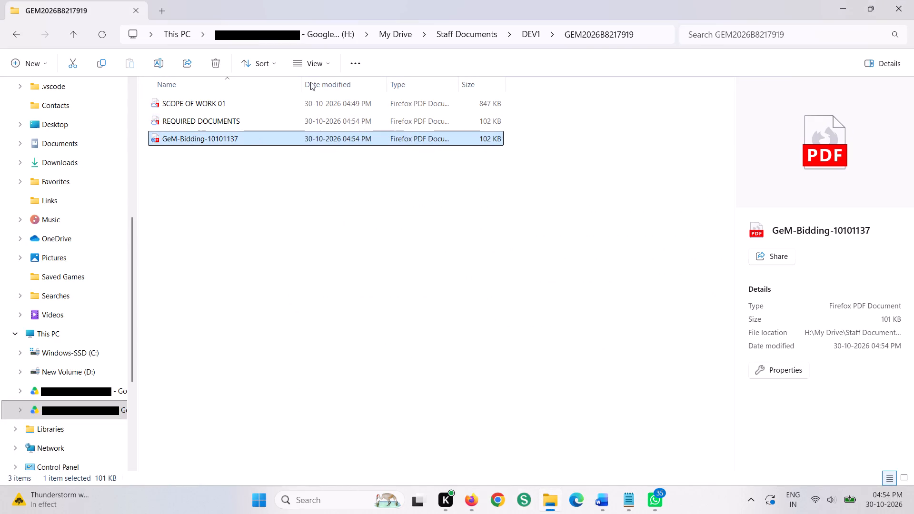
left_click(71, 42)
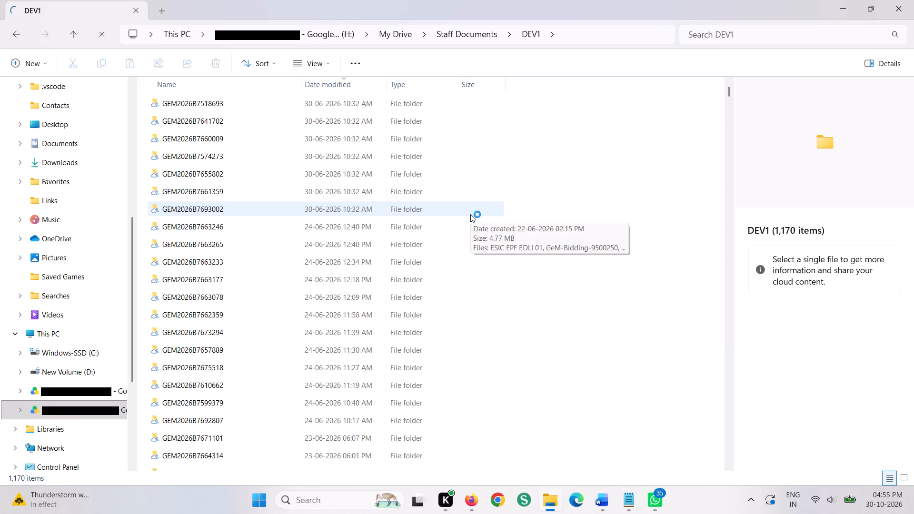
Switch to the Daily Tender Sheet 2026 in Firefox and copy the GeM Id GEM/2026/B/8217970 from row 785.
left_click(480, 498)
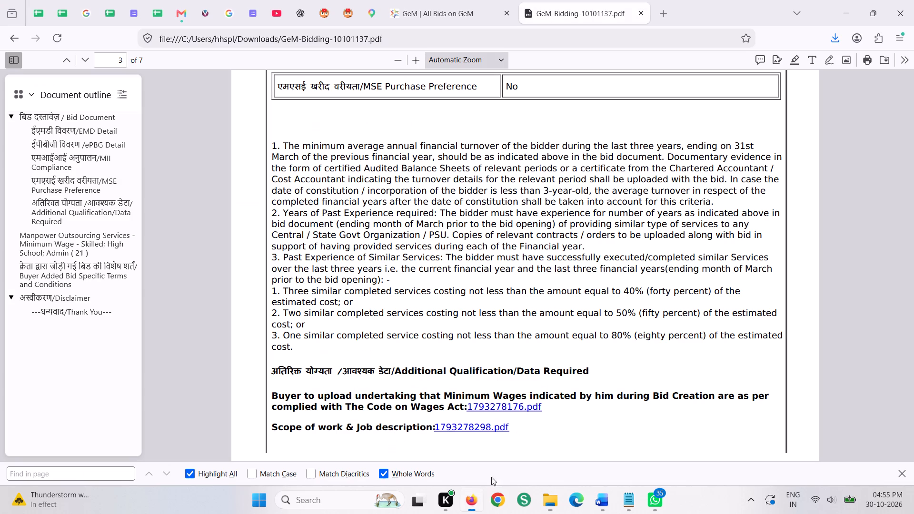
left_click(156, 16)
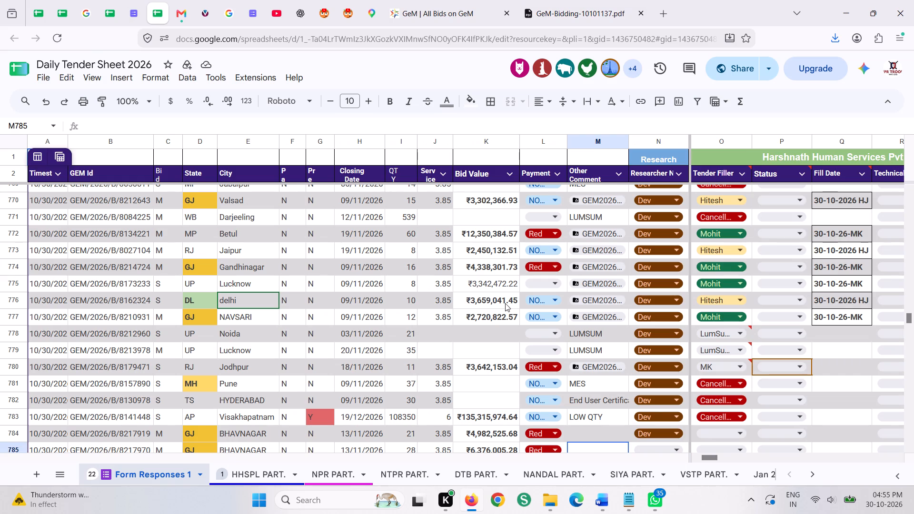
scroll(647, 341, "down", 1)
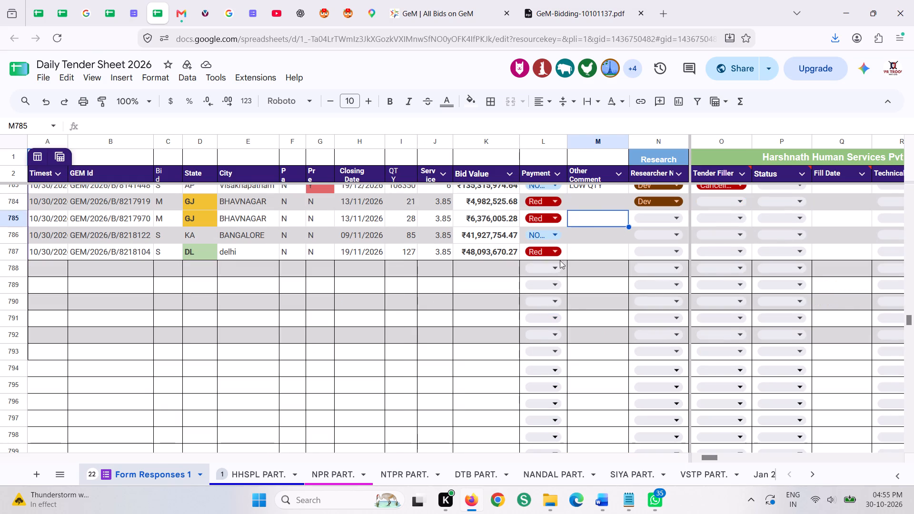
left_click(116, 219)
key("ctrl+c")
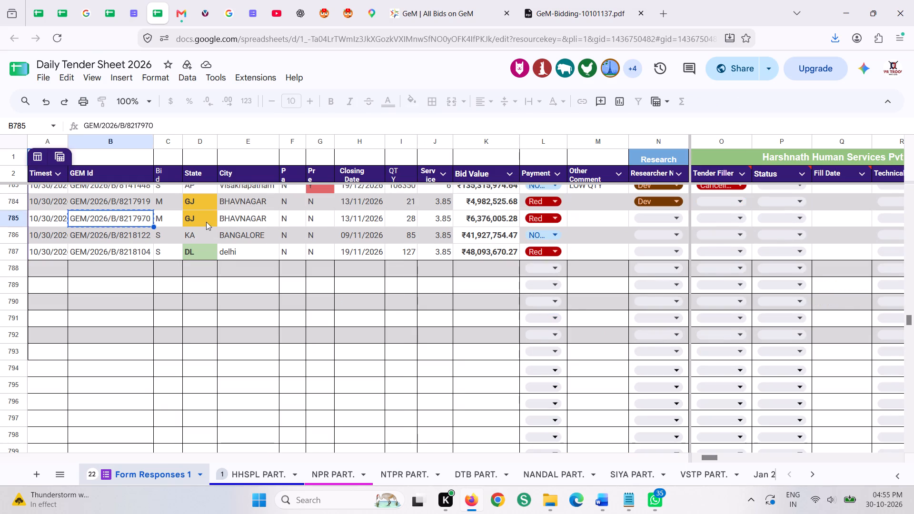
left_click(413, 217)
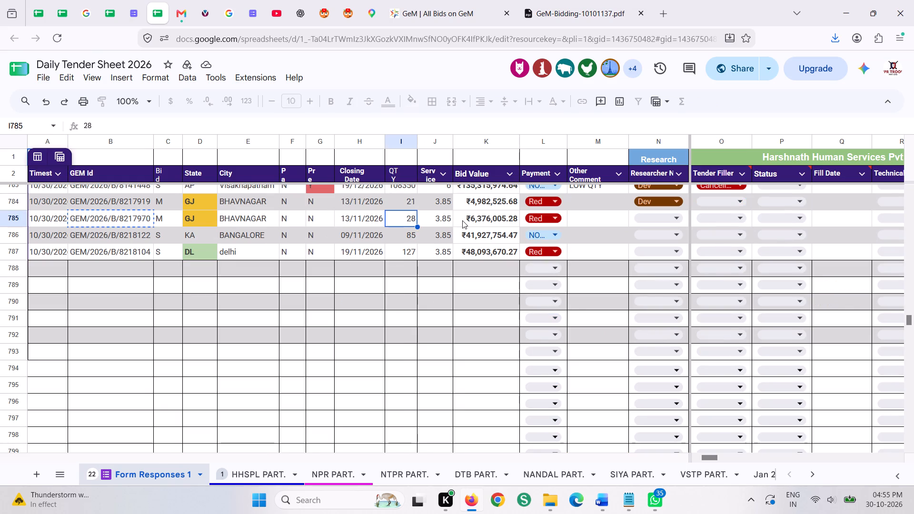
Close the previous bid PDF, search the GeM bid listing for GEM/2026/B/8217970, and open its bid document.
left_click(551, 0)
left_click(638, 15)
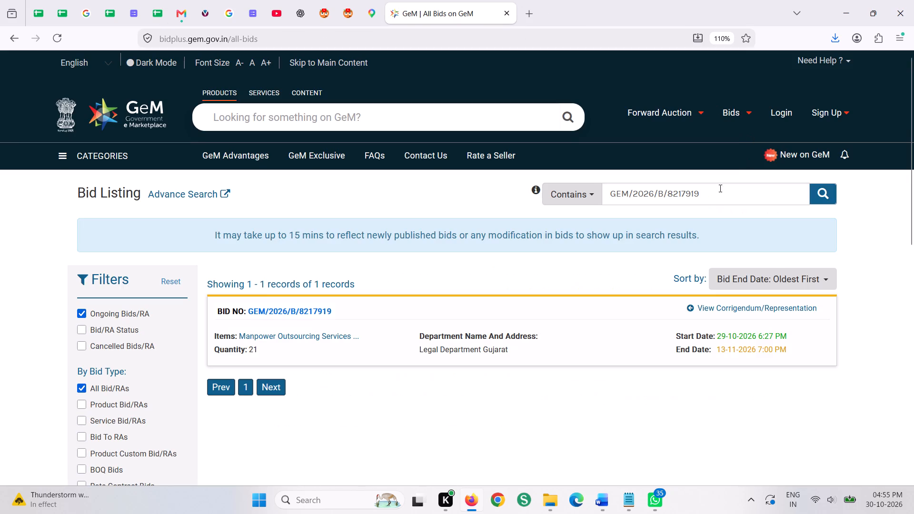
left_click_drag(719, 188, 494, 200)
key("ctrl+v")
key("Return")
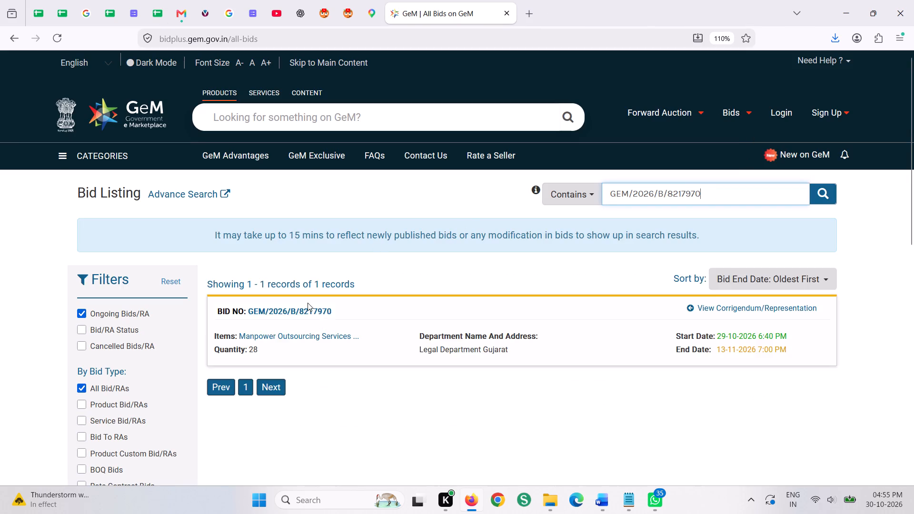
left_click(327, 307)
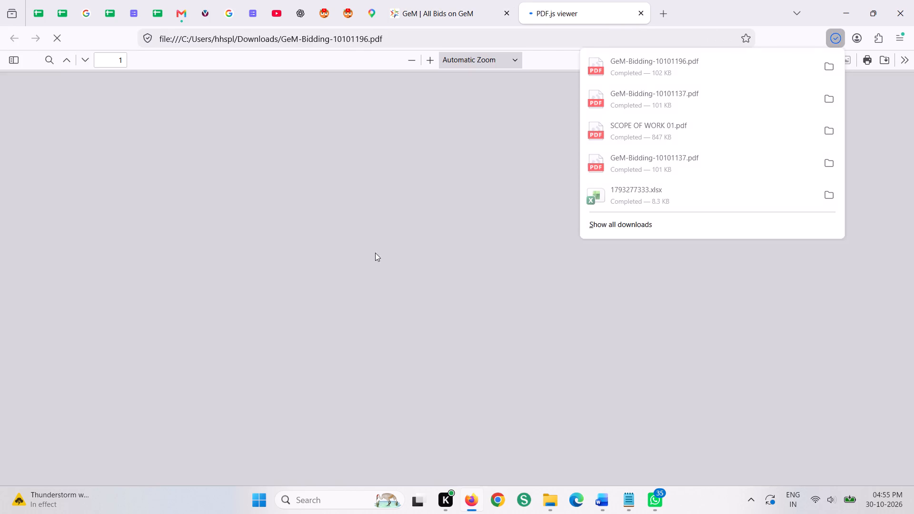
Search the GeM-Bidding-10101196 PDF for SECURITY and go through the matches.
left_click(328, 240)
scroll(452, 285, "down", 1)
key("ctrl+f")
key("s")
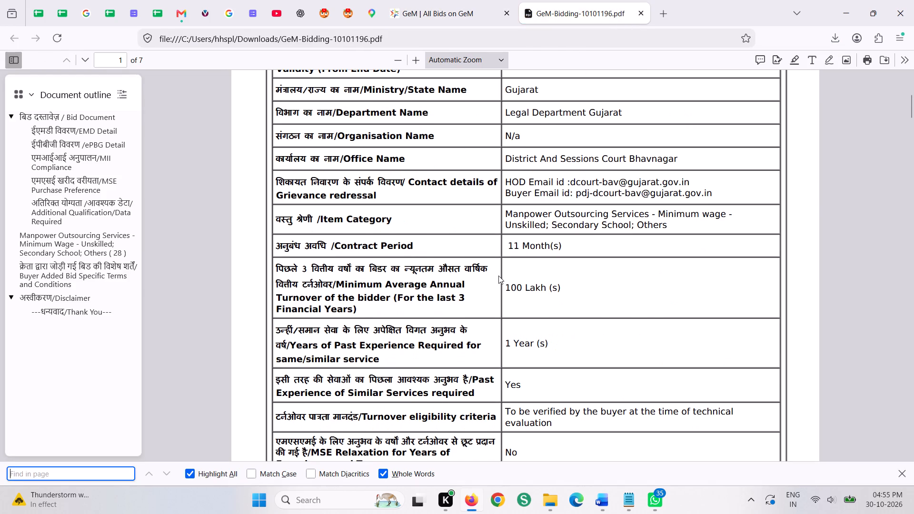
type("EC")
type("URITY")
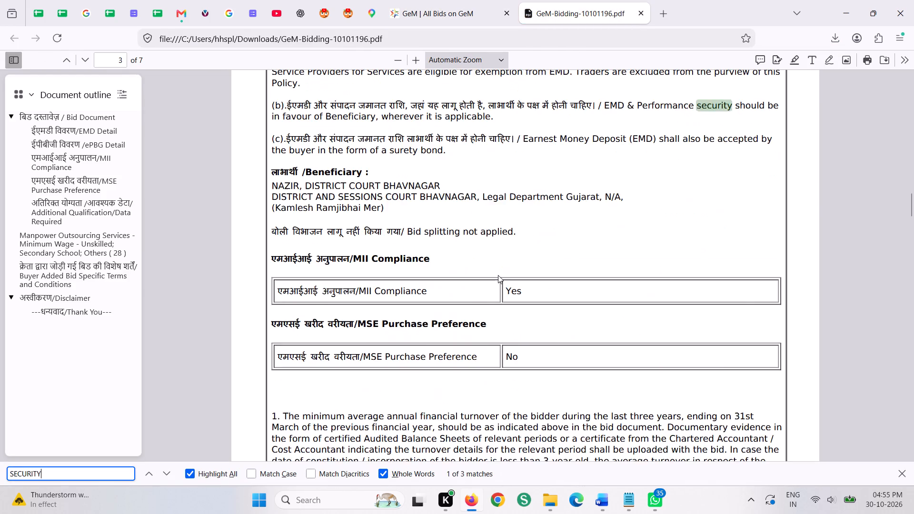
key("Return")
key("Return")
key("Return")
key("Return")
key("Return")
Search the bid PDF for WATCH in place of the previous term.
key("BackSpace")
key("BackSpace")
key("BackSpace")
key("BackSpace")
key("BackSpace")
key("BackSpace")
key("BackSpace")
key("BackSpace")
key("BackSpace")
key("BackSpace")
key("BackSpace")
key("BackSpace")
key("BackSpace")
key("BackSpace")
key("BackSpace")
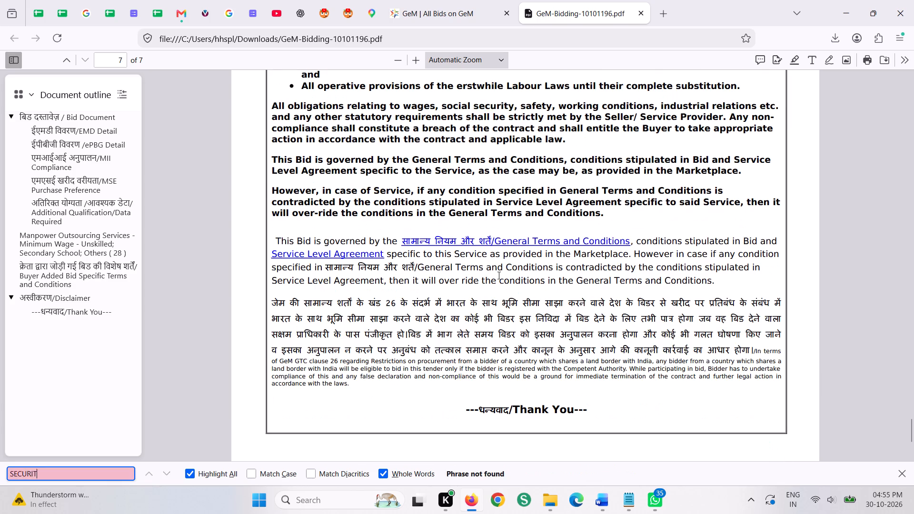
type("WATCH")
Search the bid PDF for CHOWKIDAR, then clear the search term.
key("BackSpace")
key("BackSpace")
key("BackSpace")
key("BackSpace")
key("BackSpace")
key("BackSpace")
key("BackSpace")
key("BackSpace")
key("BackSpace")
key("BackSpace")
key("BackSpace")
key("BackSpace")
key("BackSpace")
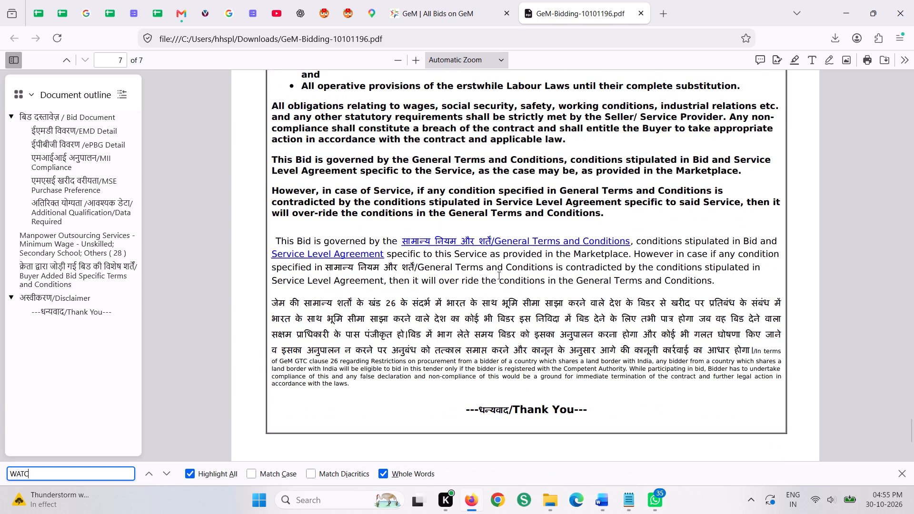
type("CHOKI")
key("BackSpace")
key("BackSpace")
type("WKIDAR")
key("BackSpace")
key("BackSpace")
key("BackSpace")
key("BackSpace")
key("BackSpace")
key("BackSpace")
key("BackSpace")
key("BackSpace")
key("BackSpace")
key("BackSpace")
key("BackSpace")
key("BackSpace")
key("BackSpace")
key("BackSpace")
key("BackSpace")
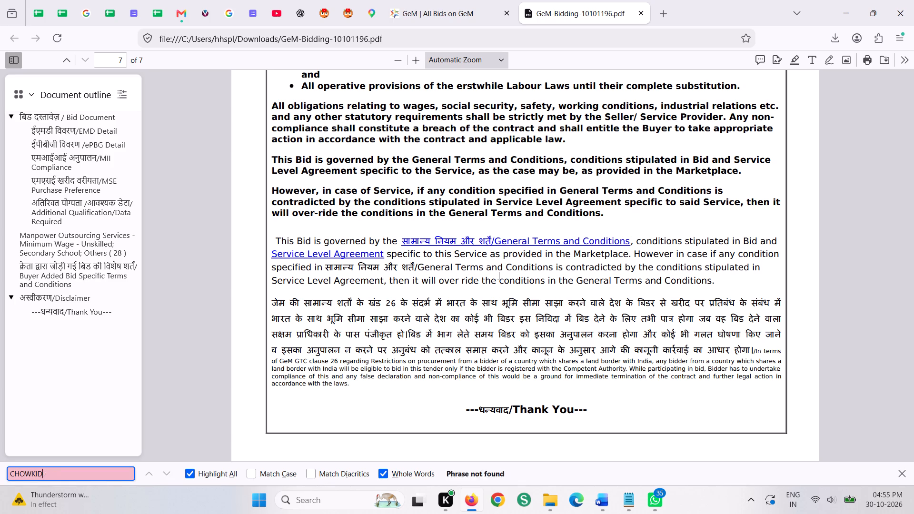
Look through the bid PDF to its Additional Qualification section and open the scope of work file 1793279075.pdf.
scroll(590, 175, "down", 1)
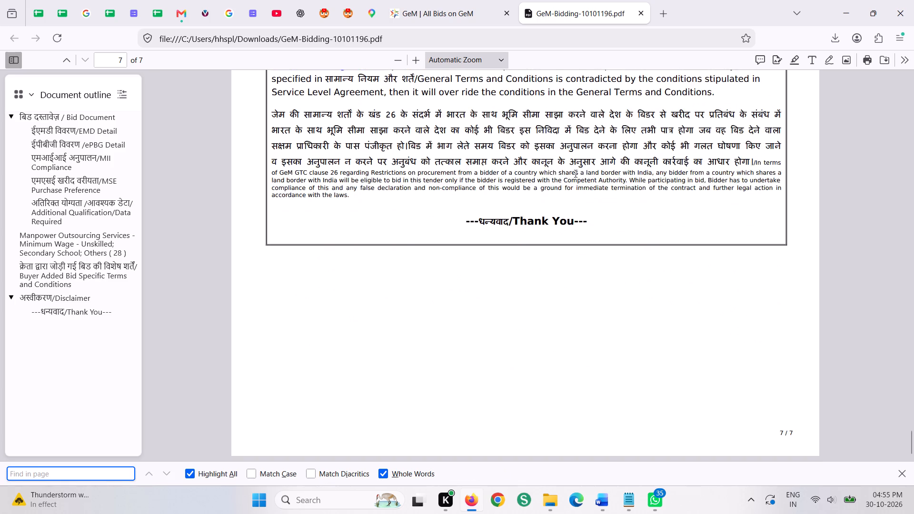
scroll(514, 243, "up", 20)
scroll(514, 243, "up", 3)
scroll(540, 236, "down", 1)
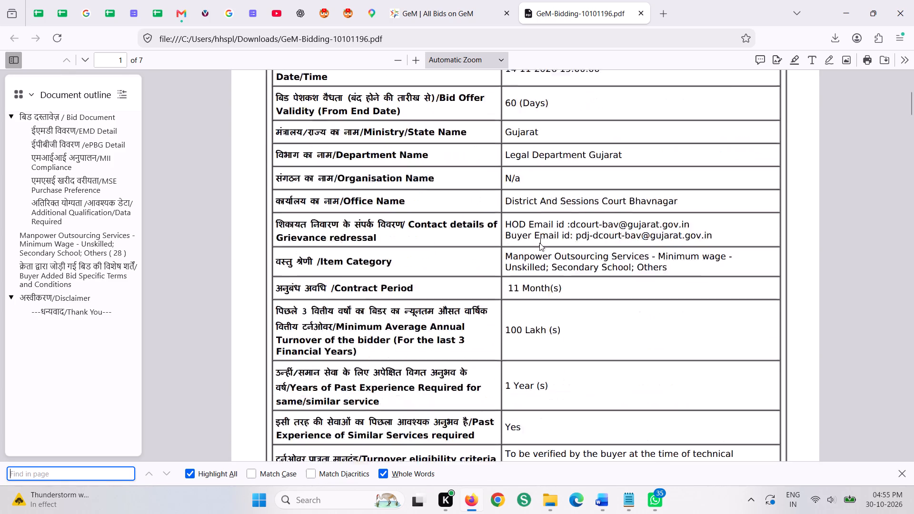
scroll(491, 279, "down", 9)
scroll(487, 270, "up", 2)
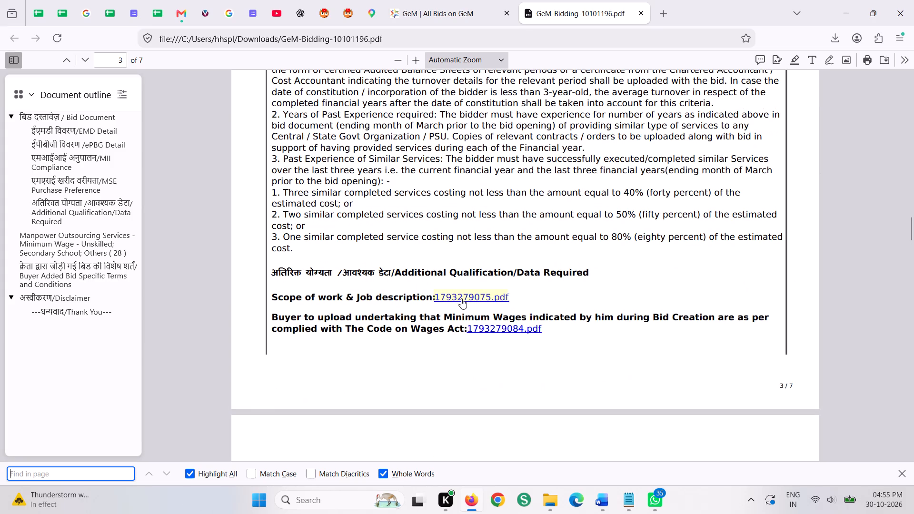
left_click(462, 293)
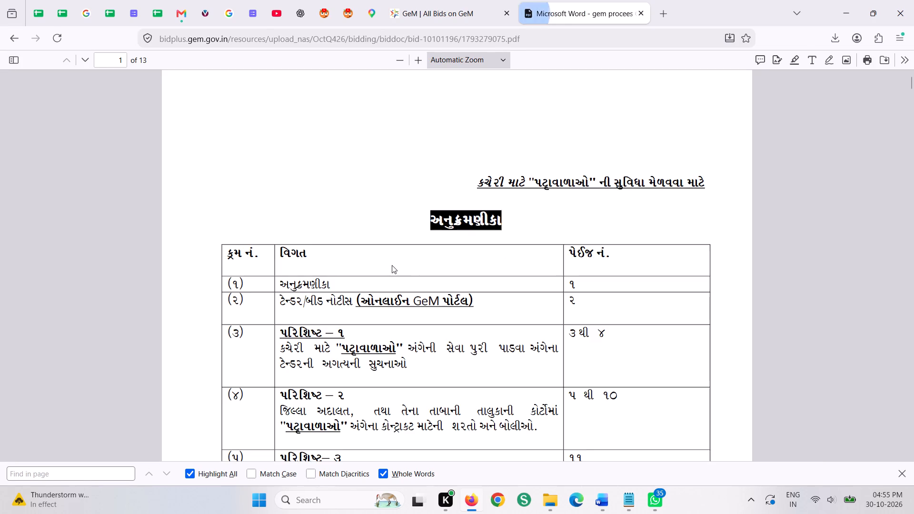
Review the Gujarati scope of work, including the index, the Appendix 3 qualifications and the tender instructions on pages 3 and 4.
left_click(392, 265)
scroll(507, 283, "down", 20)
scroll(507, 283, "down", 10)
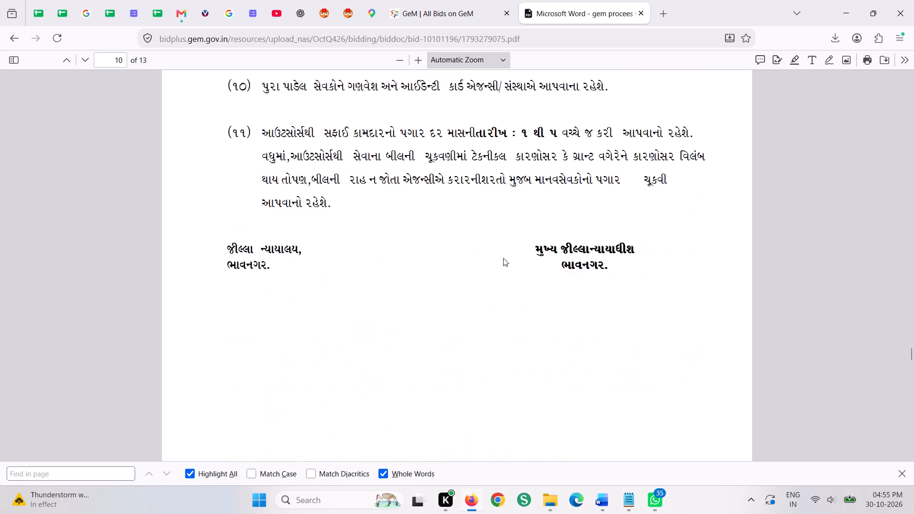
scroll(503, 258, "down", 19)
scroll(503, 258, "up", 8)
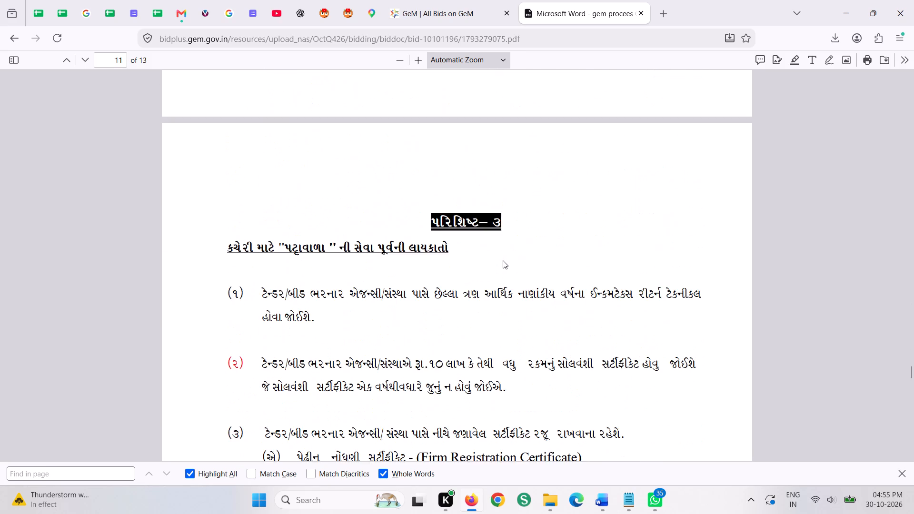
scroll(503, 260, "up", 19)
scroll(467, 270, "up", 3)
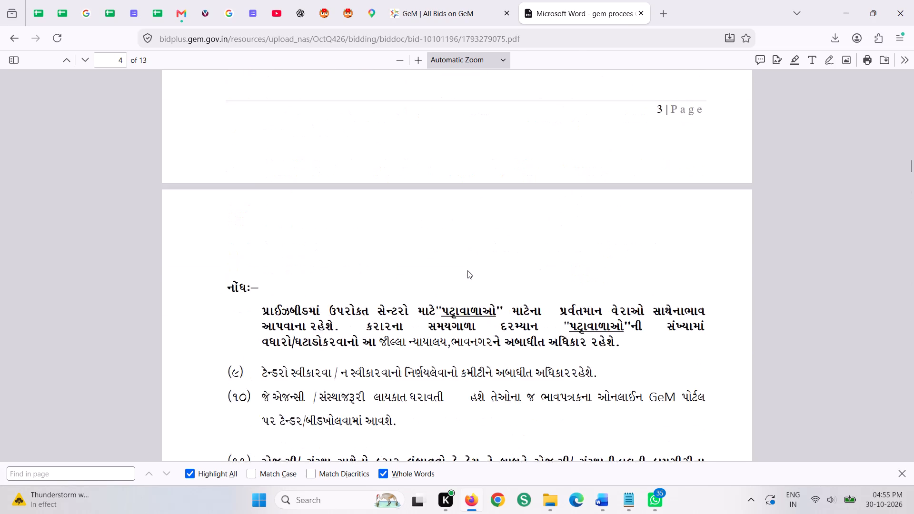
scroll(467, 270, "up", 13)
scroll(467, 270, "down", 2)
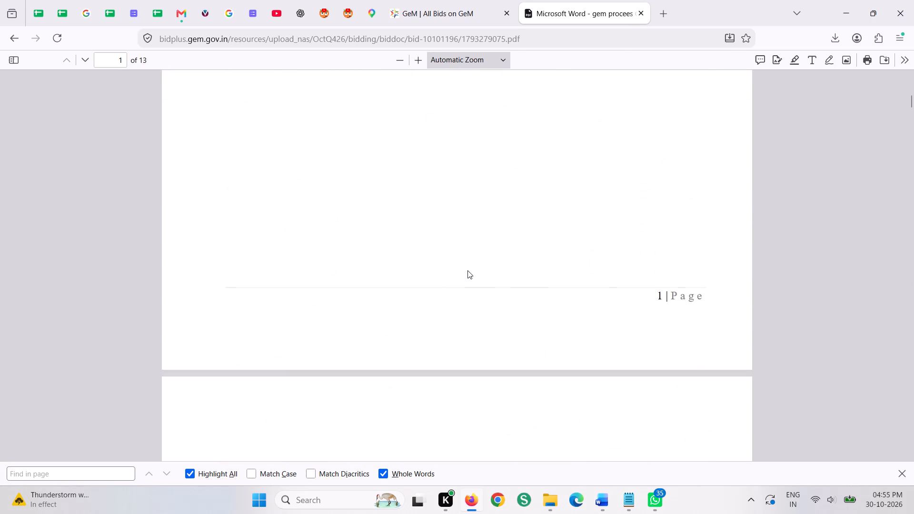
scroll(467, 270, "down", 2)
scroll(467, 270, "up", 1)
scroll(467, 270, "down", 7)
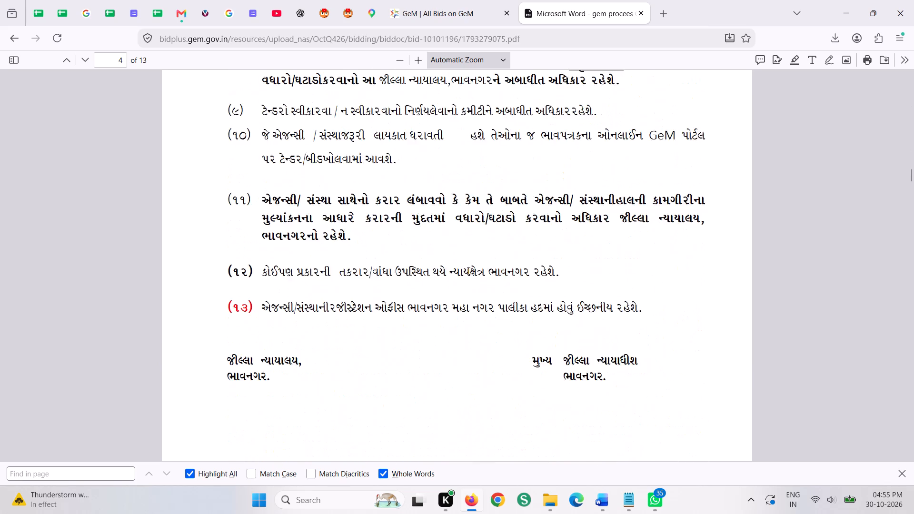
scroll(467, 270, "up", 4)
scroll(467, 270, "down", 1)
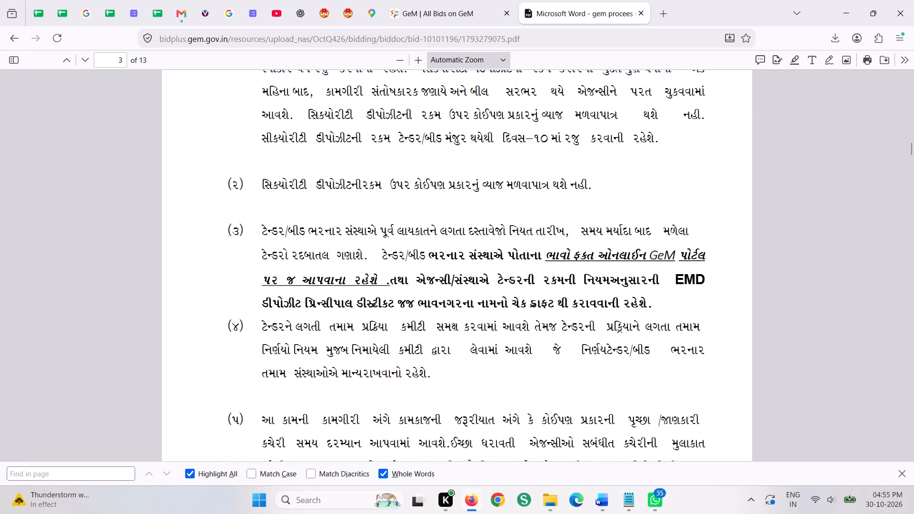
Check the tender sheet, return to DEV1 in File Explorer, and copy the sharing link of the GEM2026B8217919 folder.
left_click(165, 16)
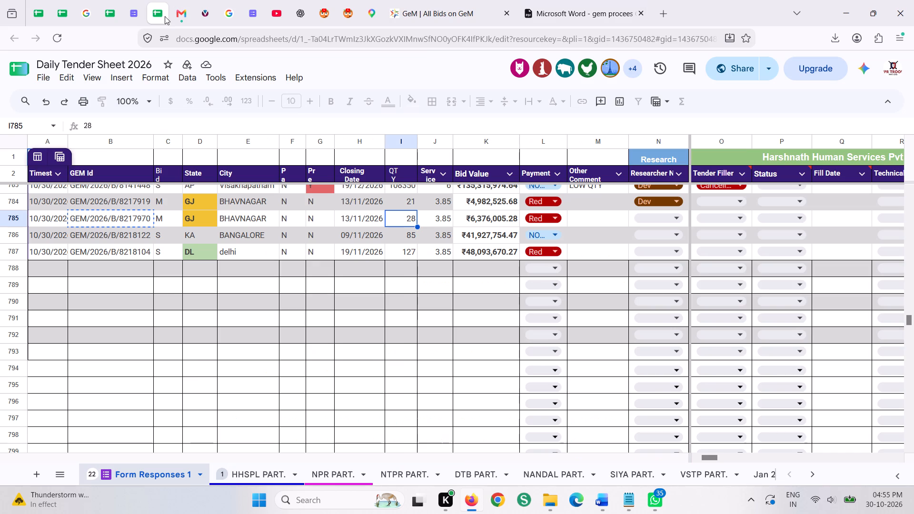
left_click(557, 0)
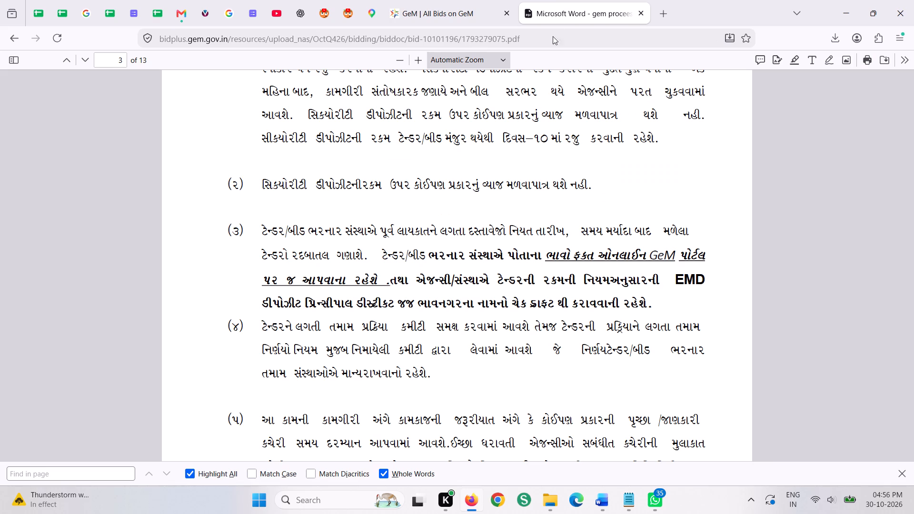
left_click(548, 501)
scroll(211, 162, "up", 4)
right_click(218, 103)
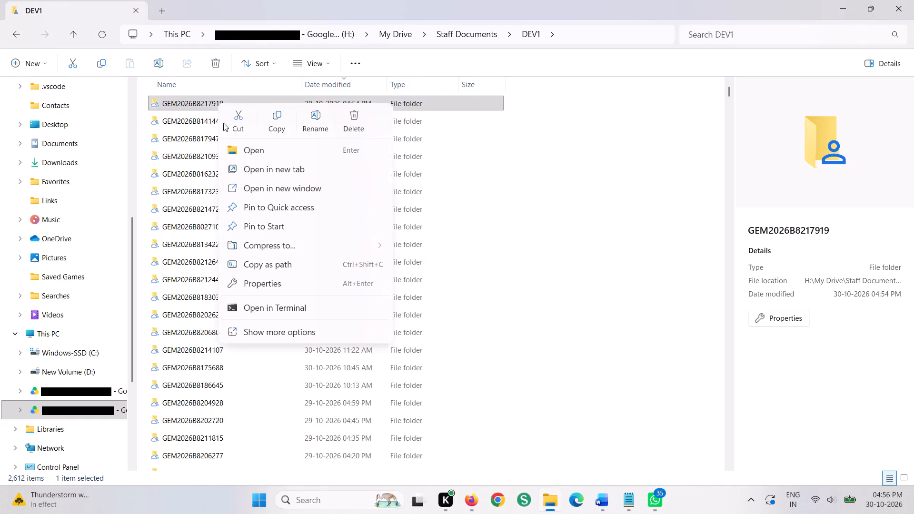
left_click(249, 329)
left_click(253, 220)
key("alt+Tab")
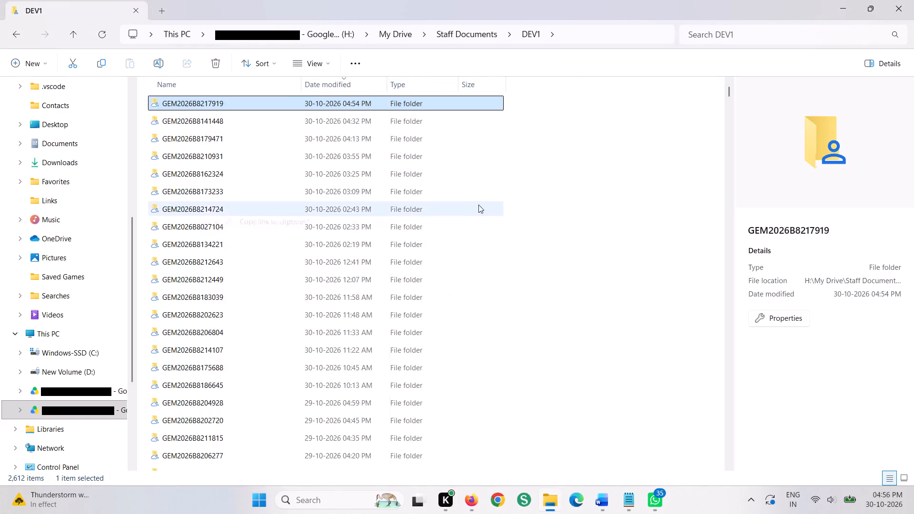
Paste the copied folder link into the Other Comment cell for bid GEM/2026/B/8217919 in the Daily Tender Sheet.
left_click(149, 13)
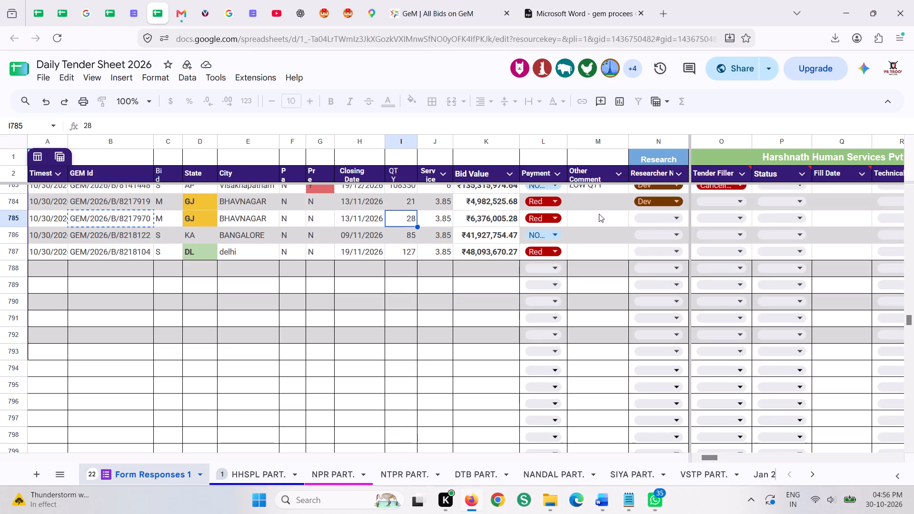
double_click(594, 204)
key("ctrl+v")
key("Tab")
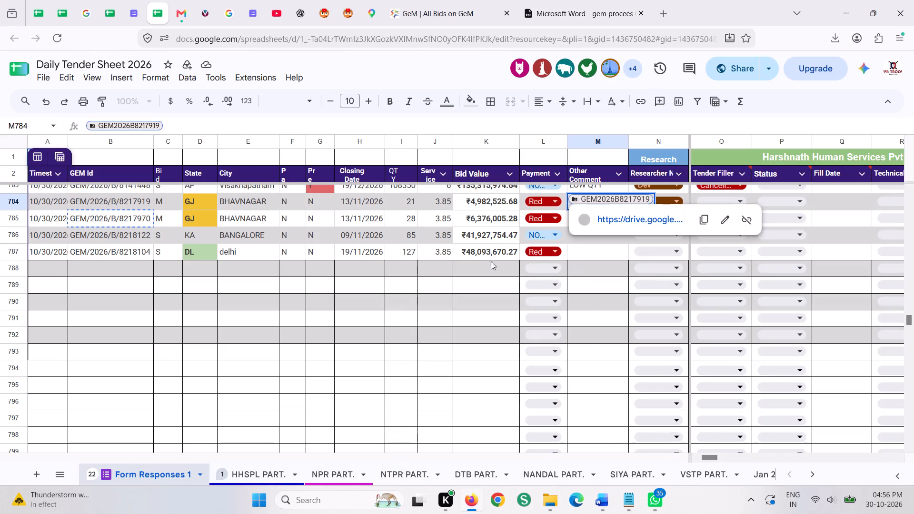
left_click(418, 270)
Set the researcher name for bid GEM/2026/B/8217970 to Dev.
left_click(589, 213)
left_click(642, 216)
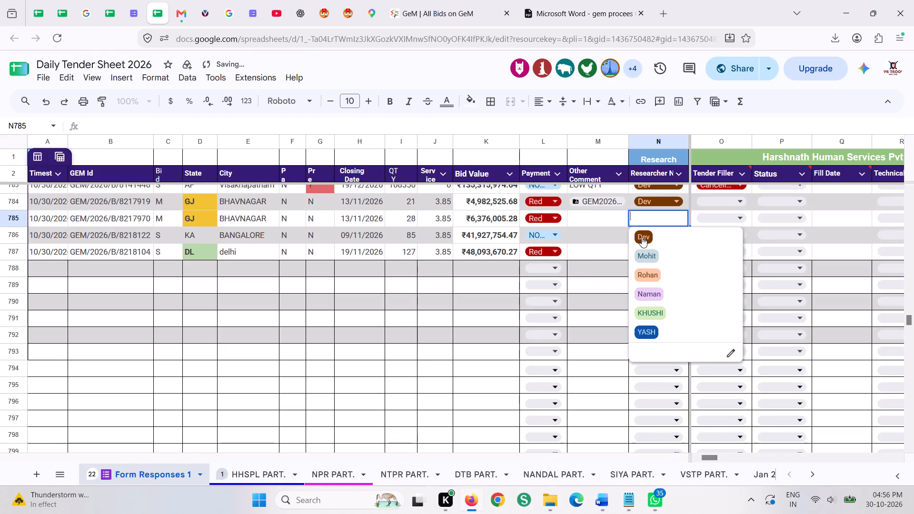
left_click(642, 235)
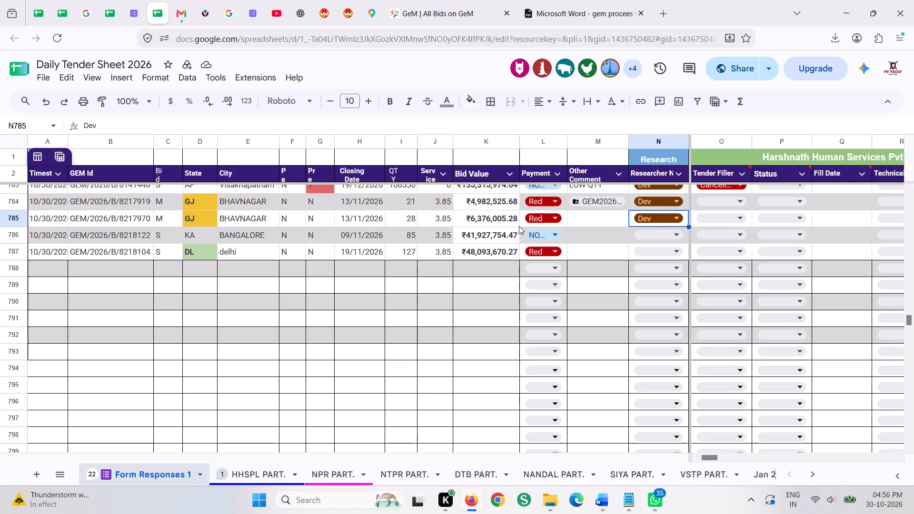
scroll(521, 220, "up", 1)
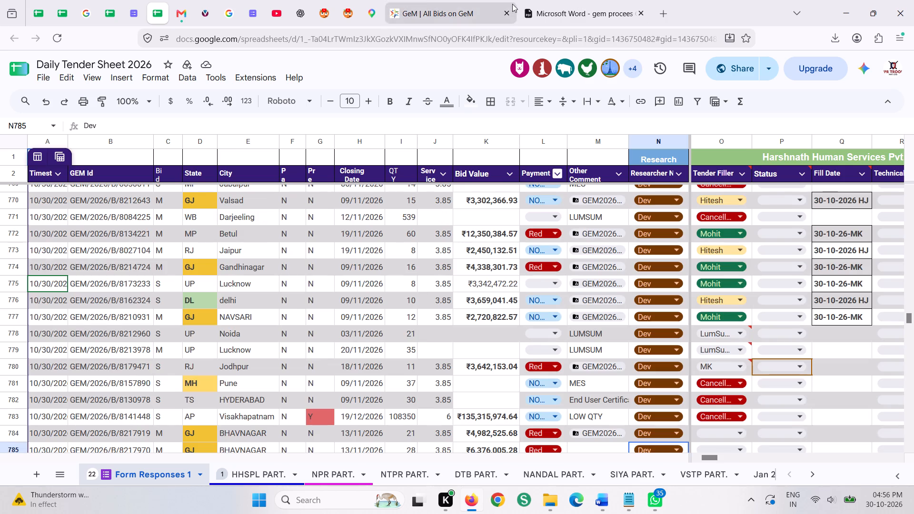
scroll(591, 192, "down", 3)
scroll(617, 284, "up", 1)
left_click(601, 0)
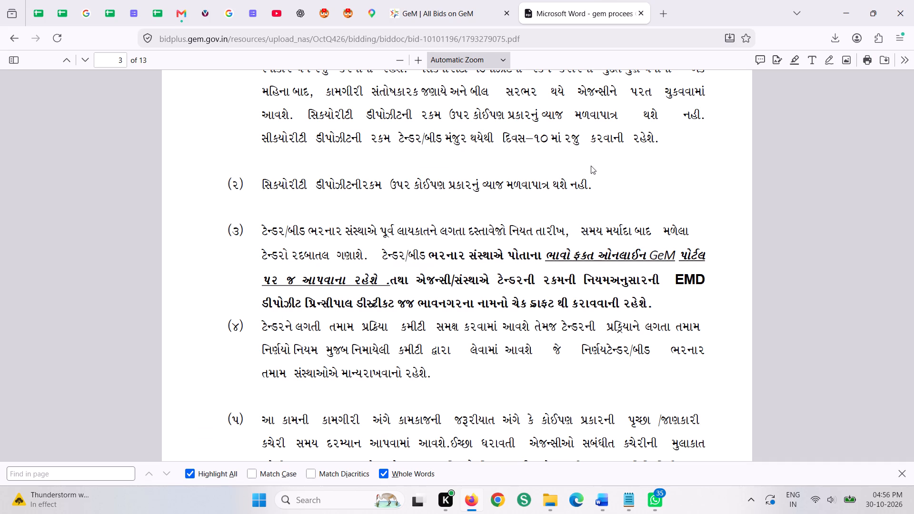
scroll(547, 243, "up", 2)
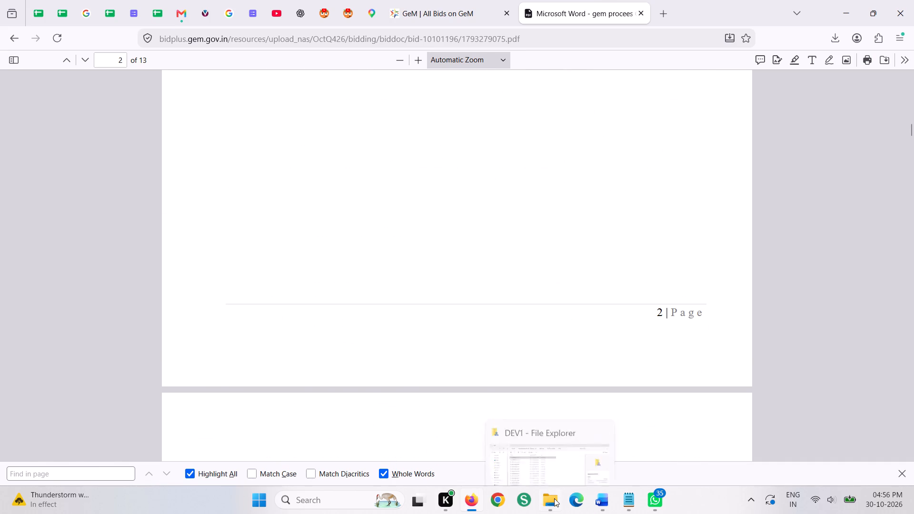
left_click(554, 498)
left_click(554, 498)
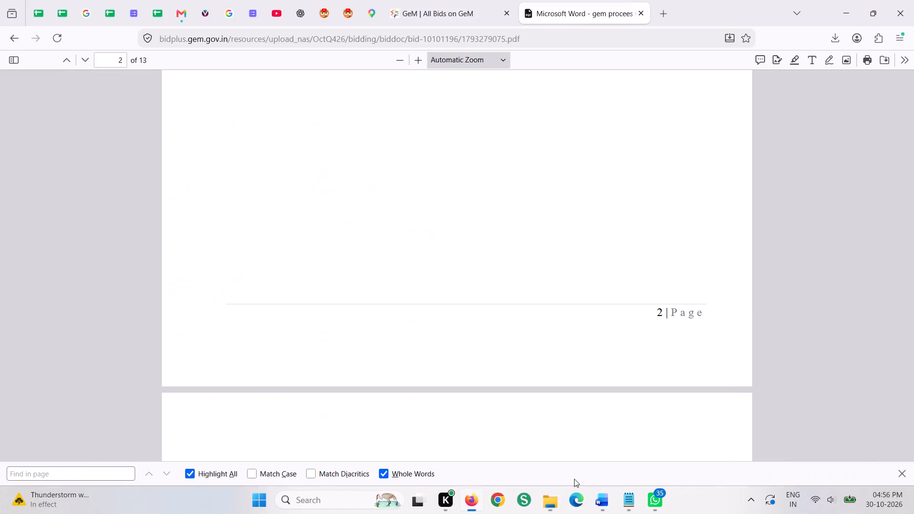
Copy the bid number GEM/2026/B/8217970 from the Daily Tender Sheet.
left_click(161, 13)
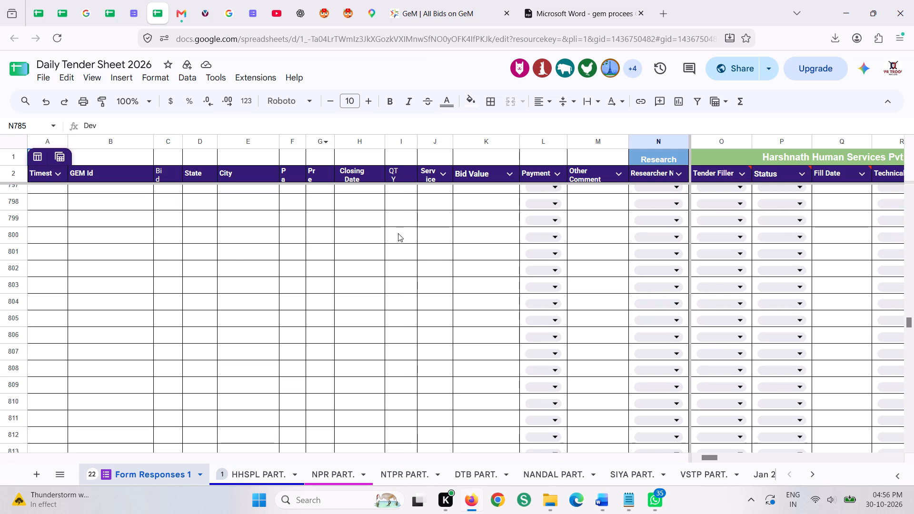
scroll(402, 236, "up", 2)
scroll(500, 311, "down", 1)
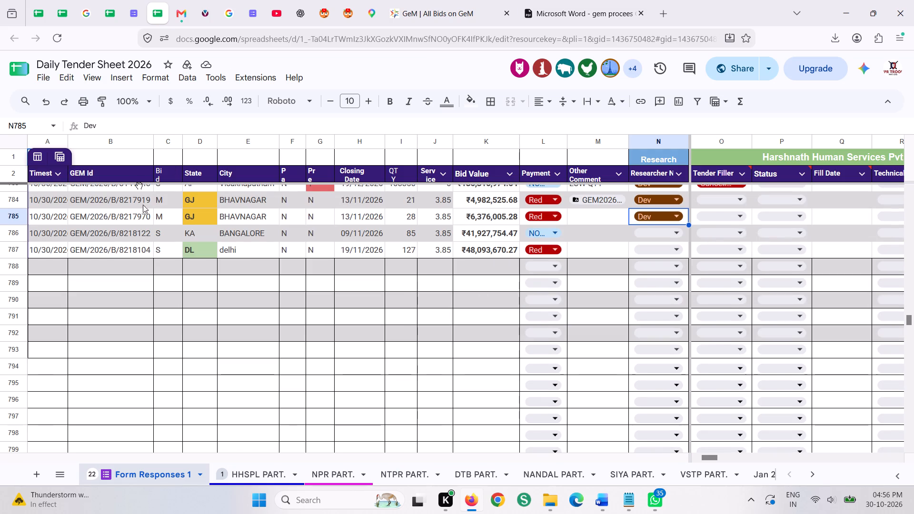
left_click(142, 215)
key("ctrl+c")
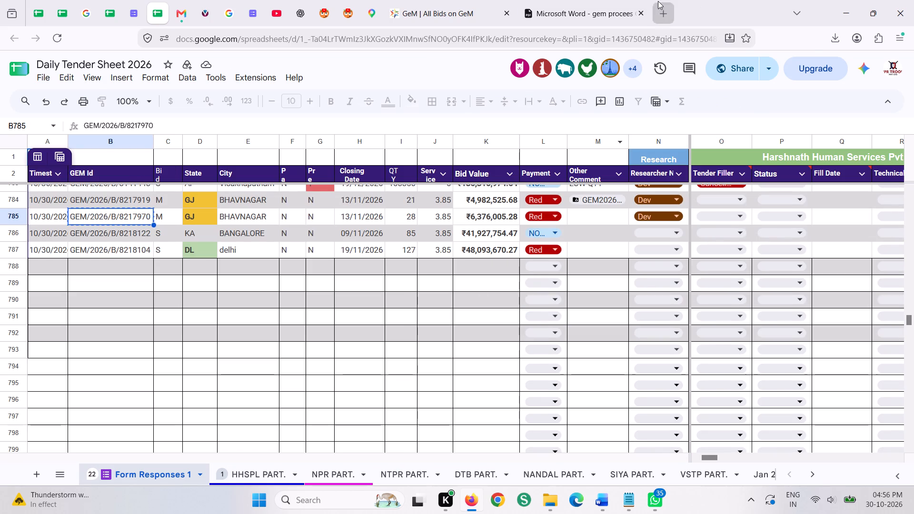
Close the open scope of work PDF and download the GEM/2026/B/8217970 bid document from the GeM bid listing.
left_click(575, 0)
left_click(642, 13)
left_click_drag(727, 196, 685, 191)
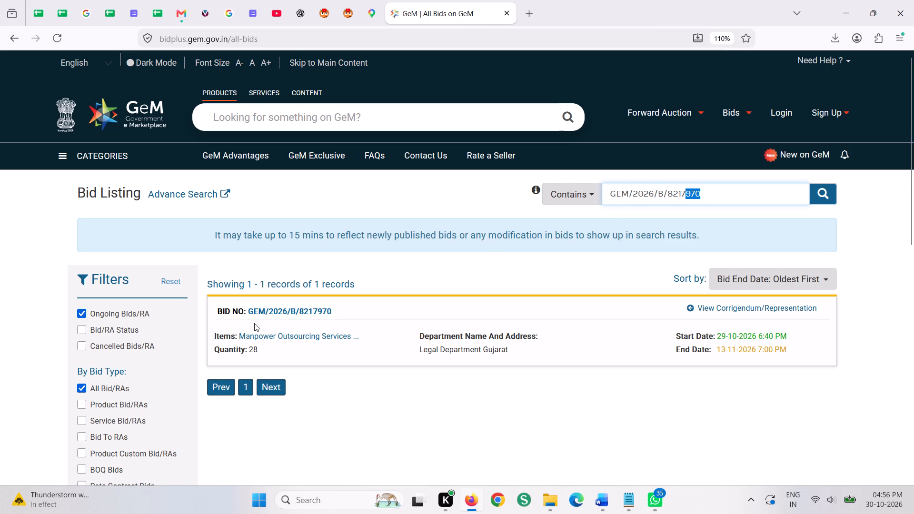
left_click(297, 310)
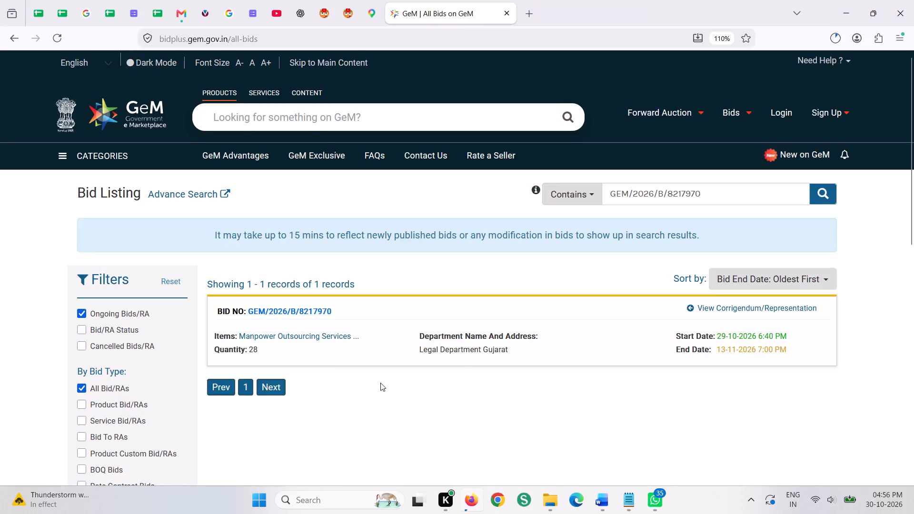
left_click(328, 294)
Open the scope of work file 1793279075.pdf linked under Additional Qualification in the bid document.
scroll(478, 230, "down", 8)
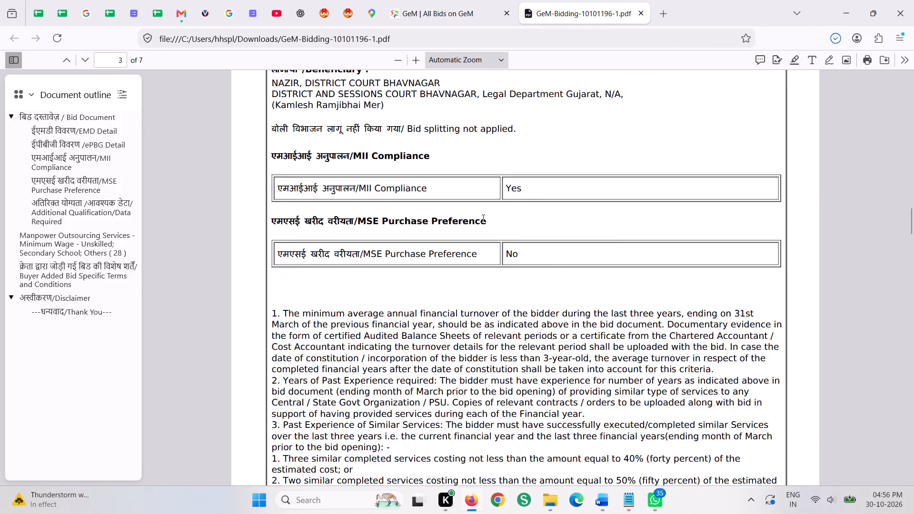
scroll(482, 218, "down", 2)
scroll(462, 235, "up", 2)
left_click(464, 290)
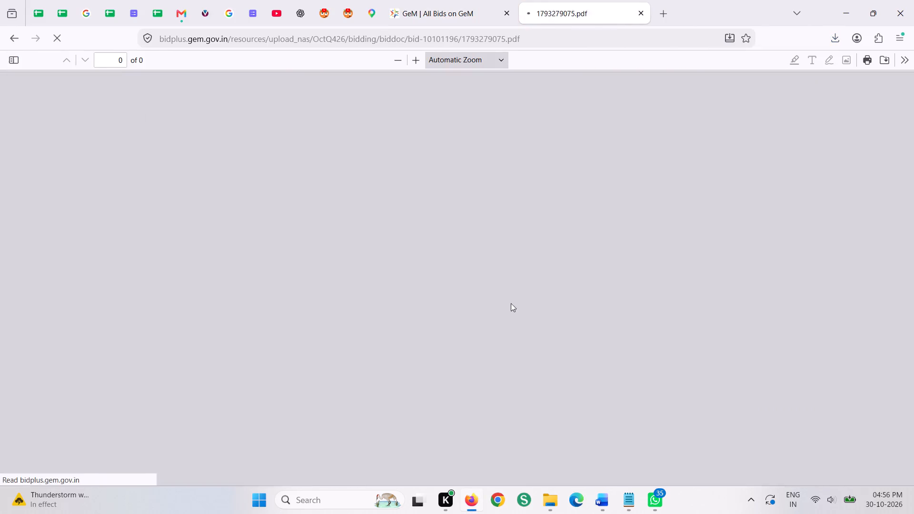
In File Explorer, create a folder in DEV1 named GEM2026B8217970 from the copied bid number, and open it.
left_click(546, 504)
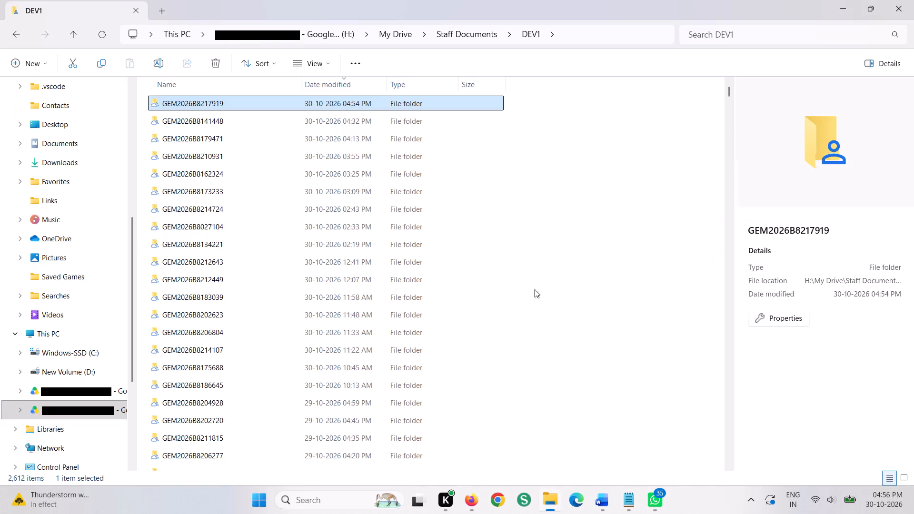
right_click(506, 196)
left_click(548, 292)
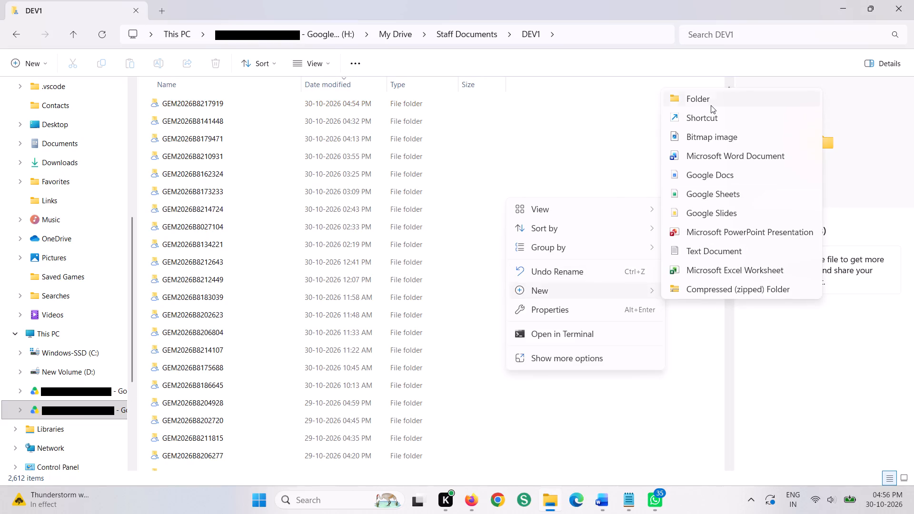
left_click(710, 102)
key("ctrl+v")
key("Return")
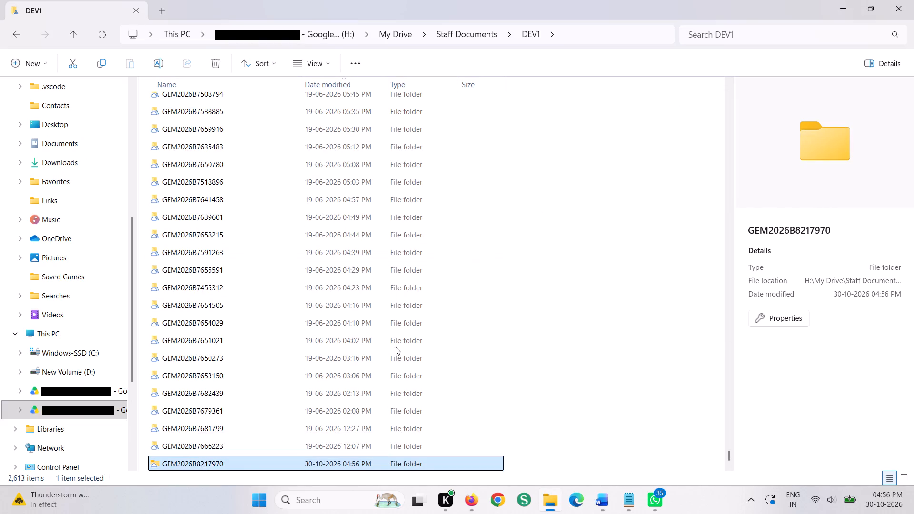
double_click(216, 465)
Switch to Firefox and save the scope of work PDF as SCOPE OF WORK 01 in the GEM2026B8217970 folder.
left_click(471, 495)
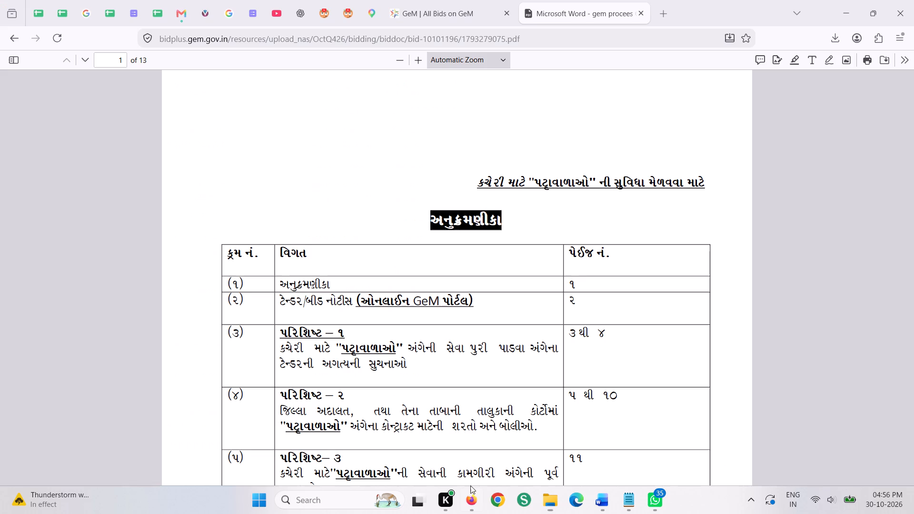
left_click(885, 62)
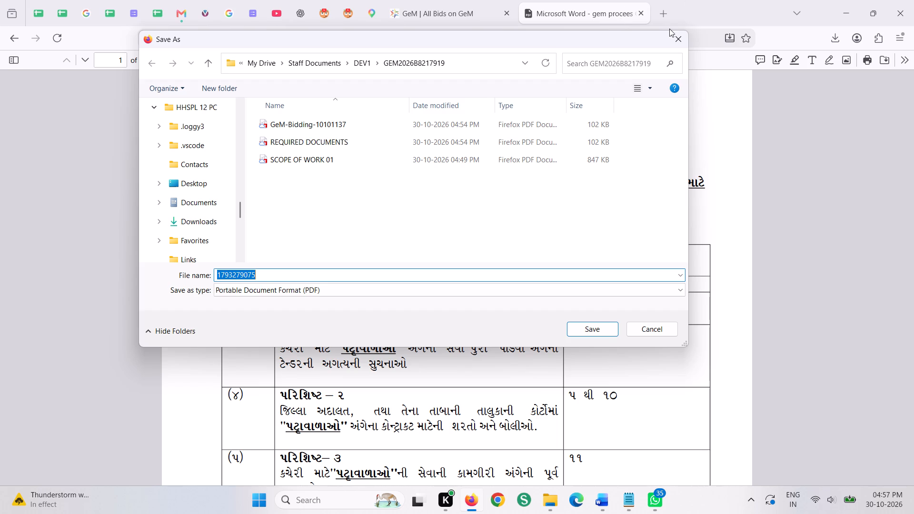
left_click(213, 64)
scroll(298, 158, "up", 5)
double_click(317, 130)
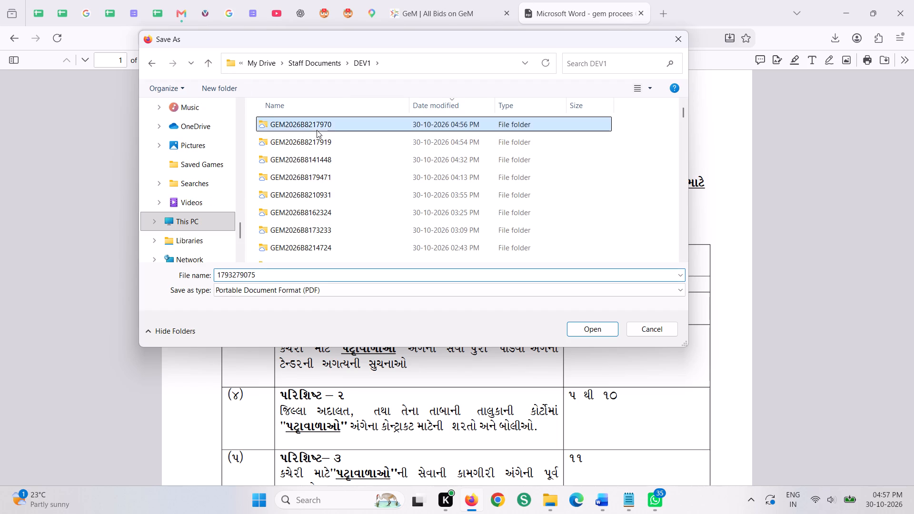
left_click(287, 273)
type("SCOPE OF WORK 01")
key("Return")
Check the scope of work file against the minimum wages undertaking 1793279084.pdf, and return to the bid document.
scroll(294, 240, "down", 20)
scroll(294, 240, "down", 1)
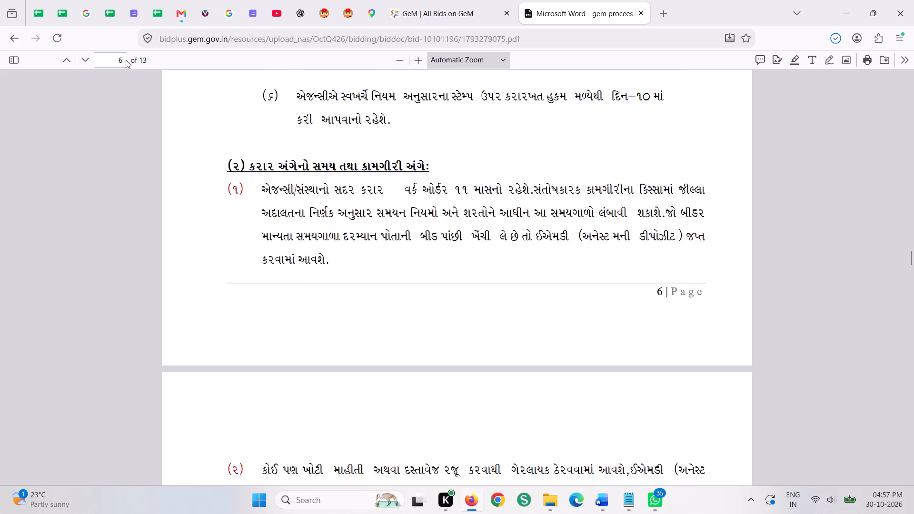
left_click(20, 36)
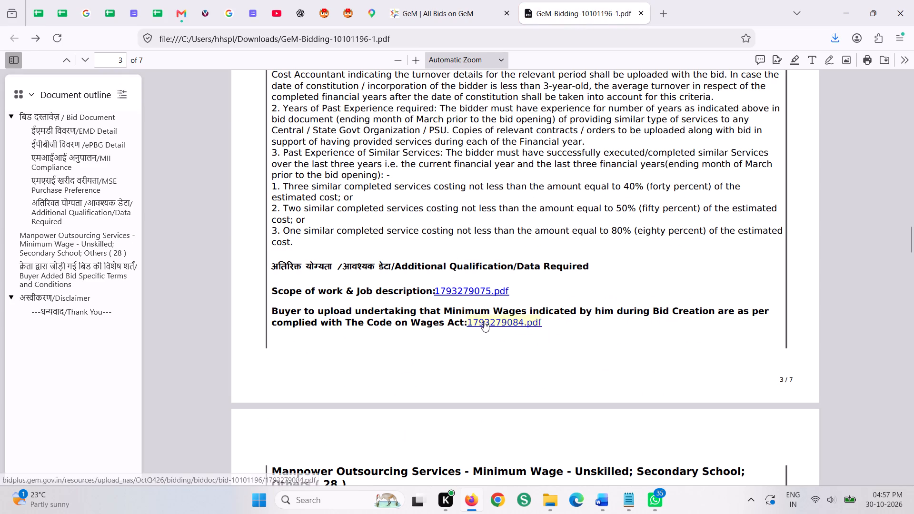
left_click(484, 321)
scroll(243, 88, "up", 1)
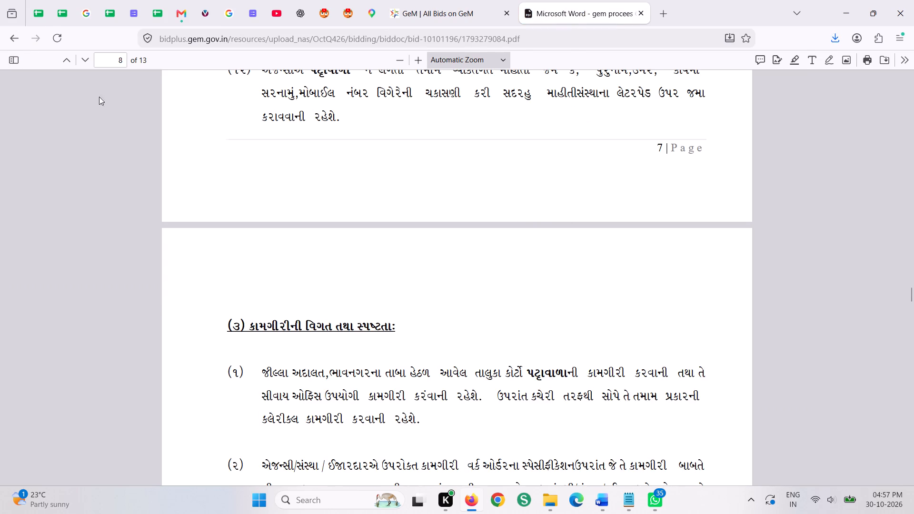
scroll(99, 97, "up", 1)
left_click(14, 35)
left_click(465, 289)
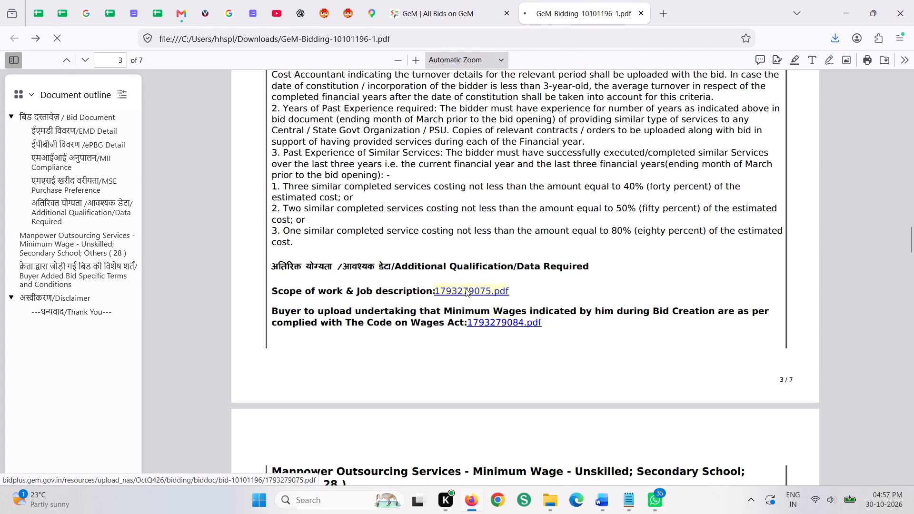
left_click(20, 35)
Copy the consignee city BHAVNAGAR from the bid document and check it against the SHOPACT line in Word's REQUIRED DOCUMENTS.
scroll(579, 276, "down", 2)
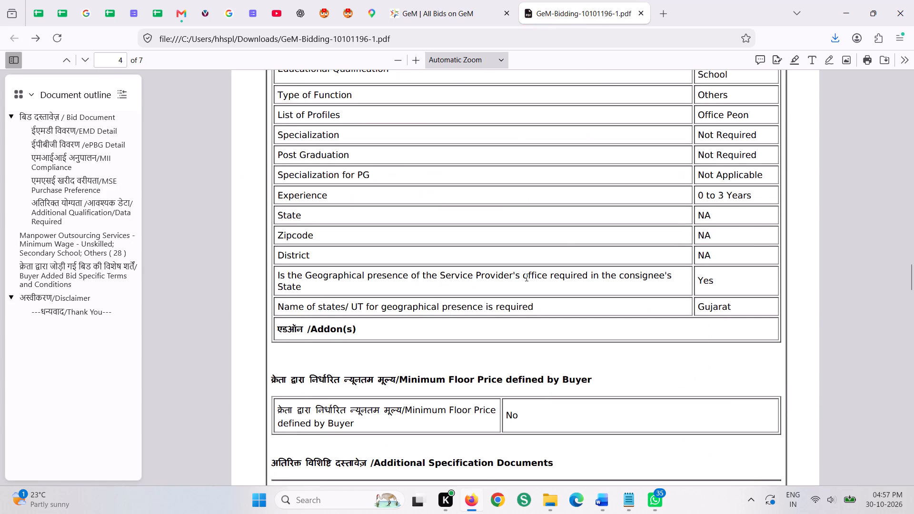
scroll(522, 281, "down", 2)
scroll(484, 292, "down", 1)
double_click(465, 255)
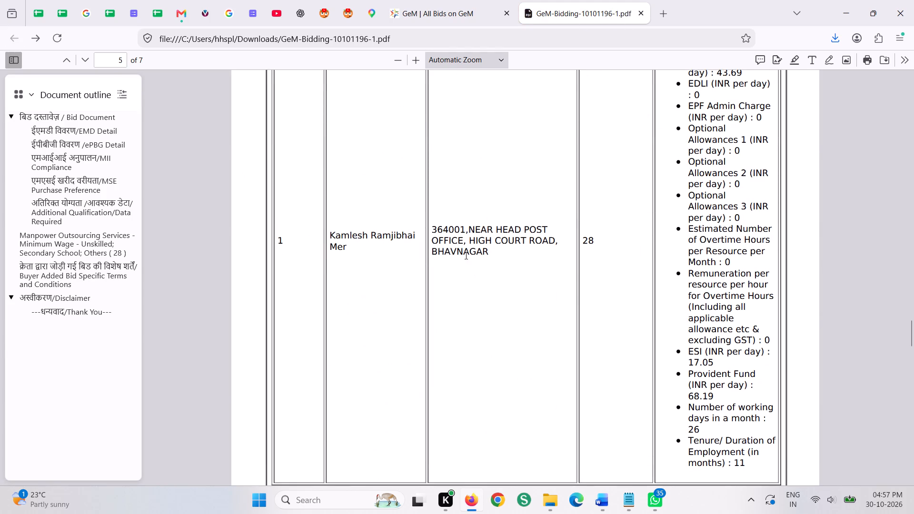
key("ctrl+c")
key("ctrl+c")
left_click(612, 508)
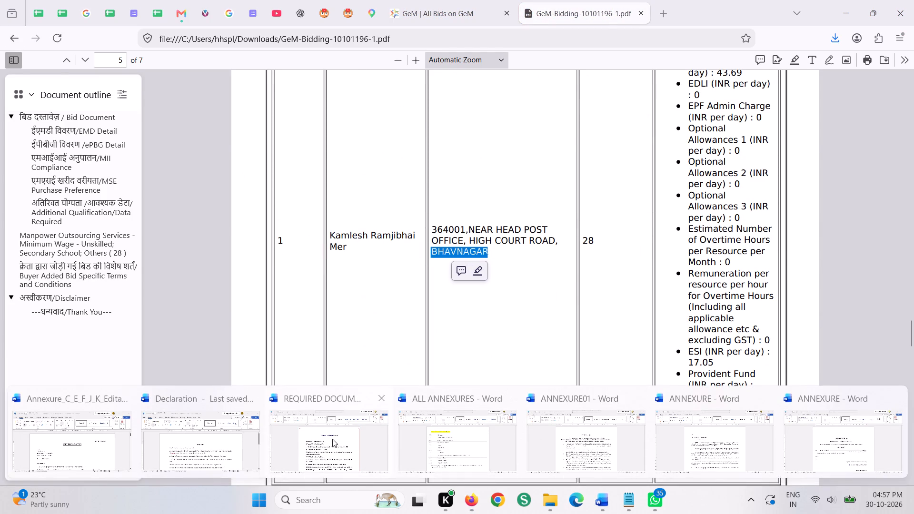
left_click(285, 433)
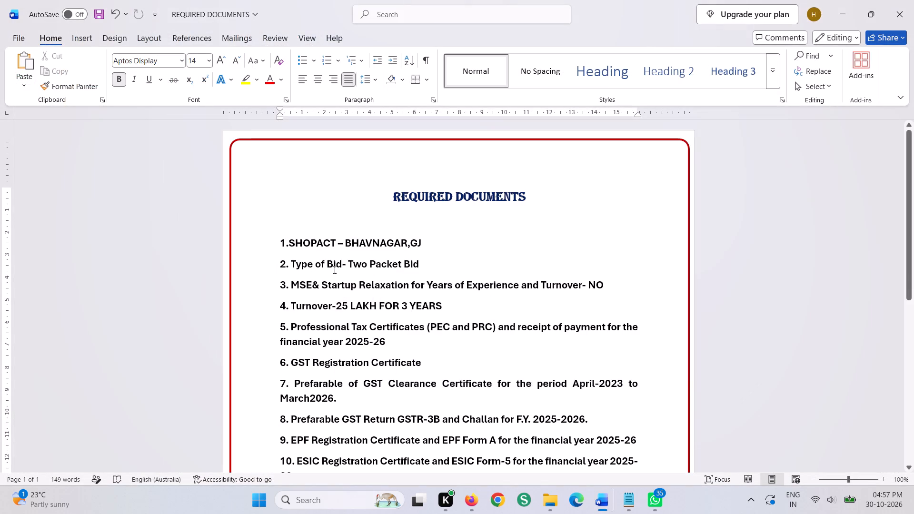
left_click(330, 281)
key("alt+Tab")
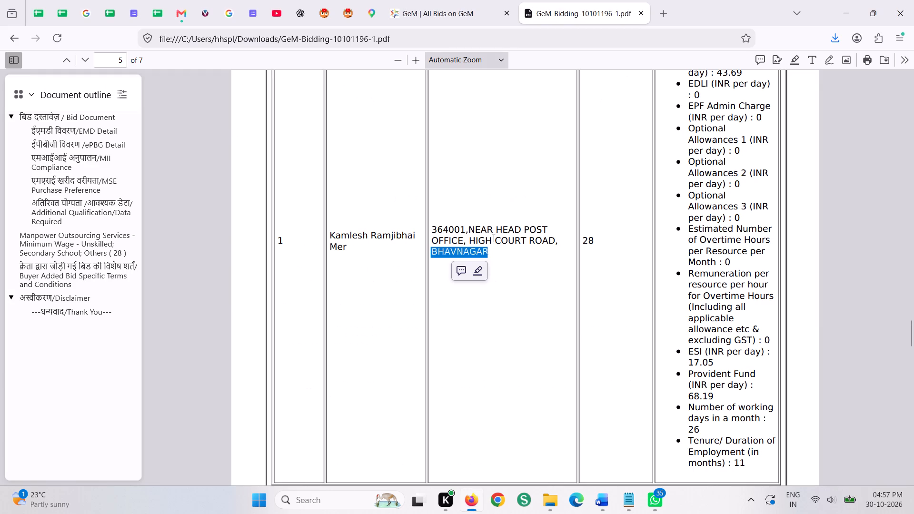
Check the turnover requirement on the bid document's first page and change line 4 of REQUIRED DOCUMENTS to "Turnover-1 CR FOR 3 YEARS".
scroll(493, 231, "up", 16)
scroll(484, 245, "down", 1)
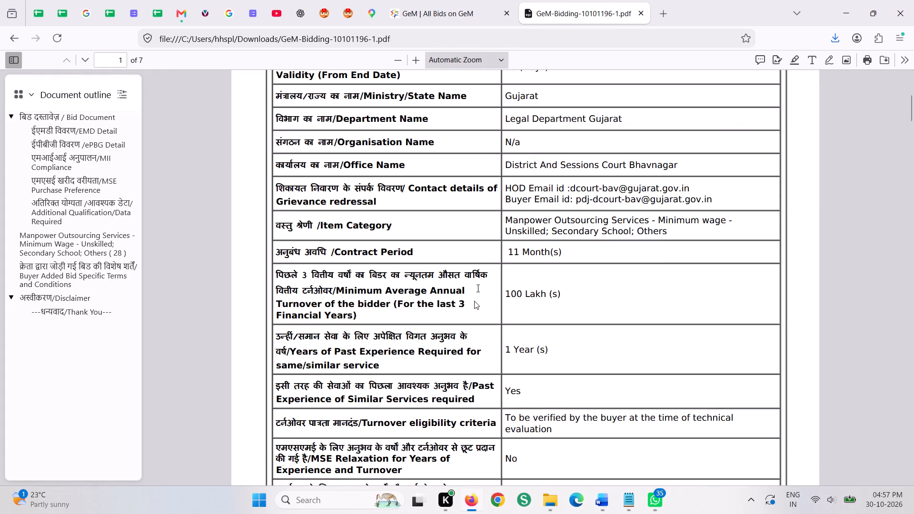
key("alt+Tab")
left_click(407, 289)
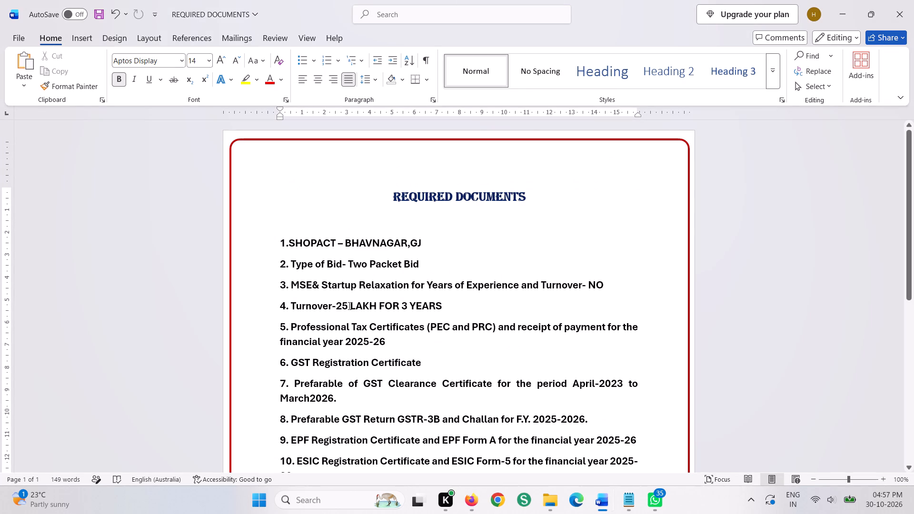
left_click(348, 305)
left_click_drag(444, 305, 385, 305)
left_click_drag(385, 305, 340, 303)
type("1 CR FOR 2")
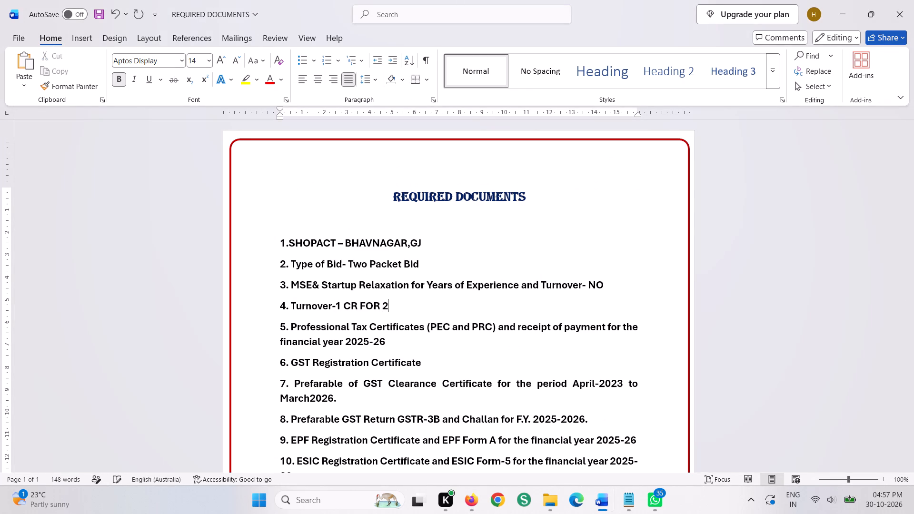
key("BackSpace")
type("3 YEARS")
key("space")
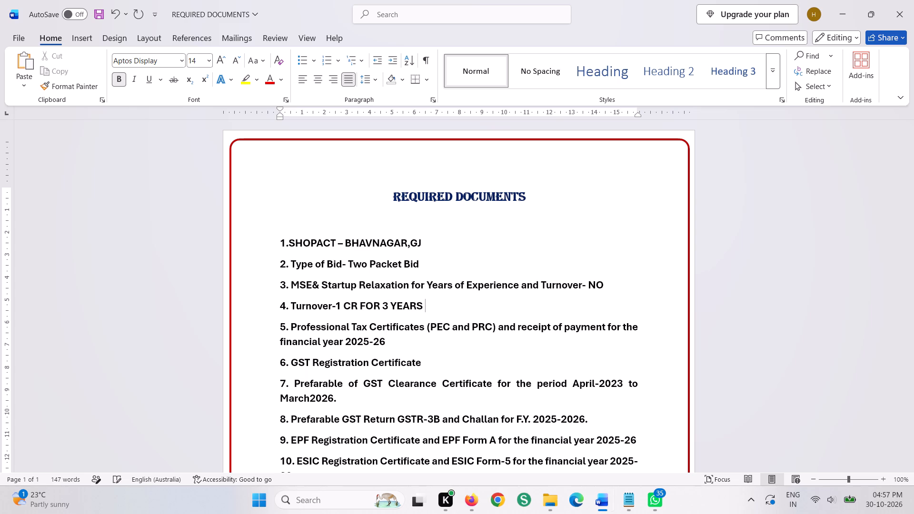
Check the MSE and startup relaxation and the type of bid in the bid document against lines 2 and 3 of REQUIRED DOCUMENTS.
key("alt+Tab")
scroll(406, 241, "down", 1)
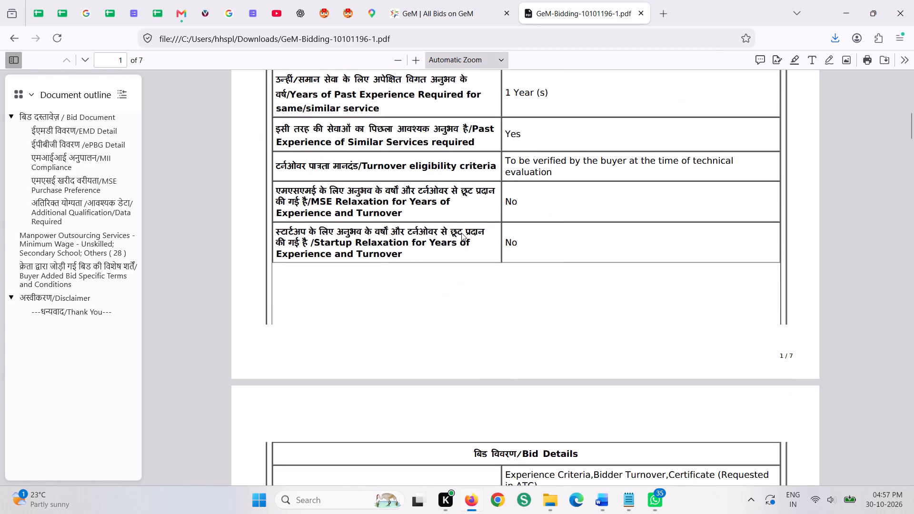
key("alt+Tab")
key("alt+Tab")
scroll(496, 278, "down", 1)
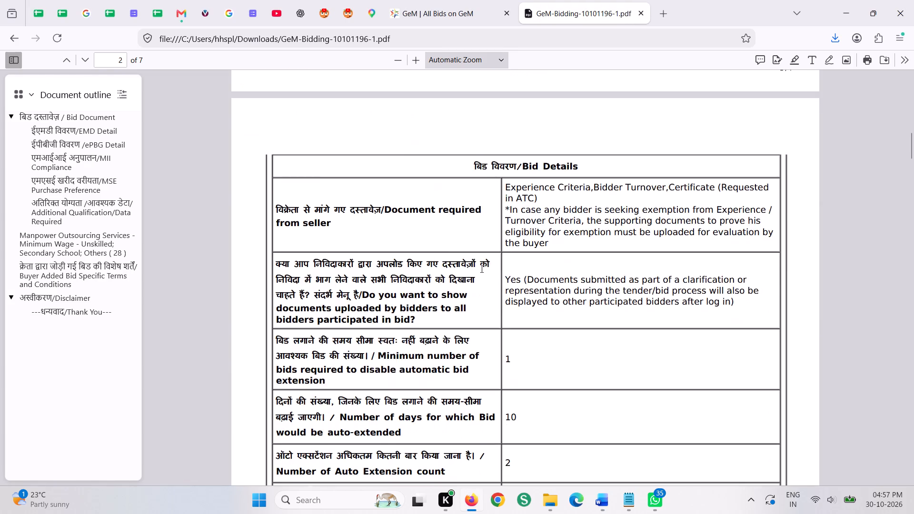
scroll(474, 261, "down", 1)
key("alt+Tab")
key("alt+Tab")
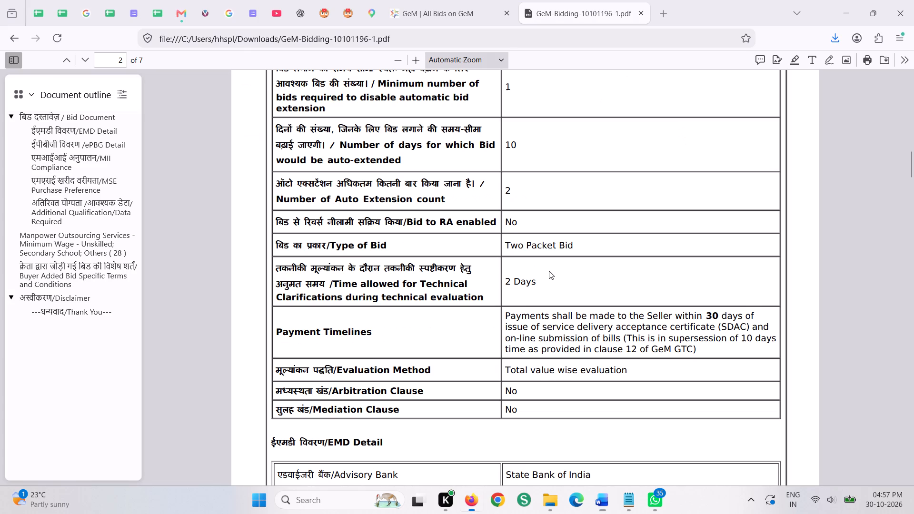
Look at the minimum wages undertaking 1793279084.pdf linked on page 3, and return to the bid document.
scroll(448, 267, "down", 2)
scroll(514, 275, "down", 2)
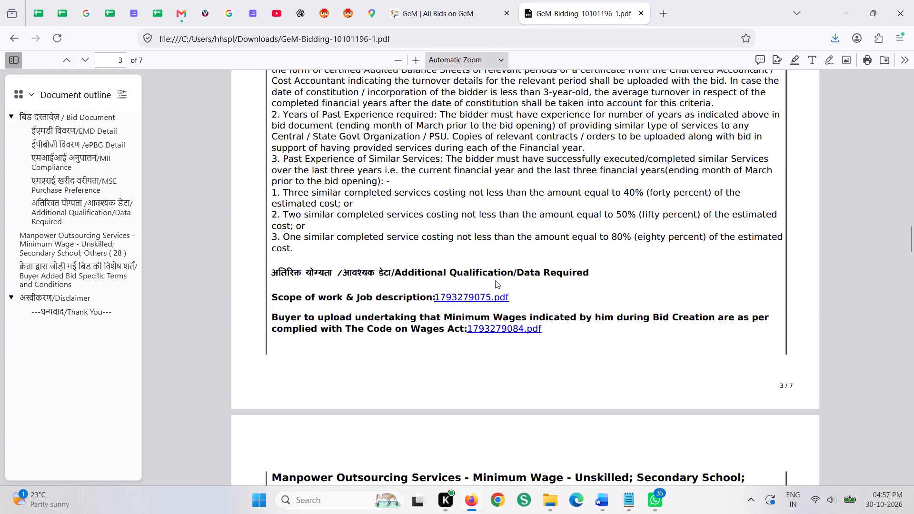
left_click(498, 328)
scroll(565, 312, "up", 3)
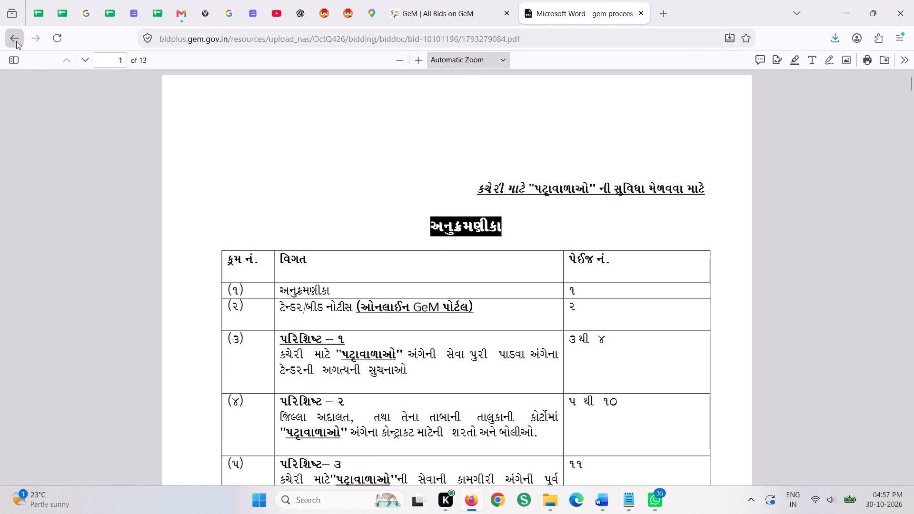
left_click(16, 40)
Copy the heading "Bidder financial standing" from the buyer added terms on page 6 of the bid document.
scroll(424, 257, "down", 7)
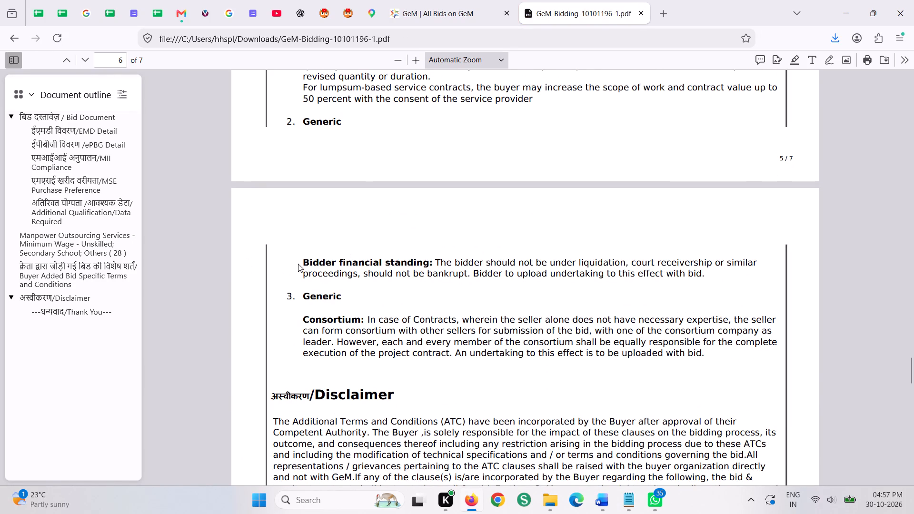
left_click(303, 264)
left_click_drag(303, 264, 396, 260)
key("ctrl+c")
key("ctrl+c")
In Word's REQUIRED DOCUMENTS, delete everything from "Professional Tax Certificates" to the end of the list, keeping the number 5.
key("alt+Tab")
left_click(355, 353)
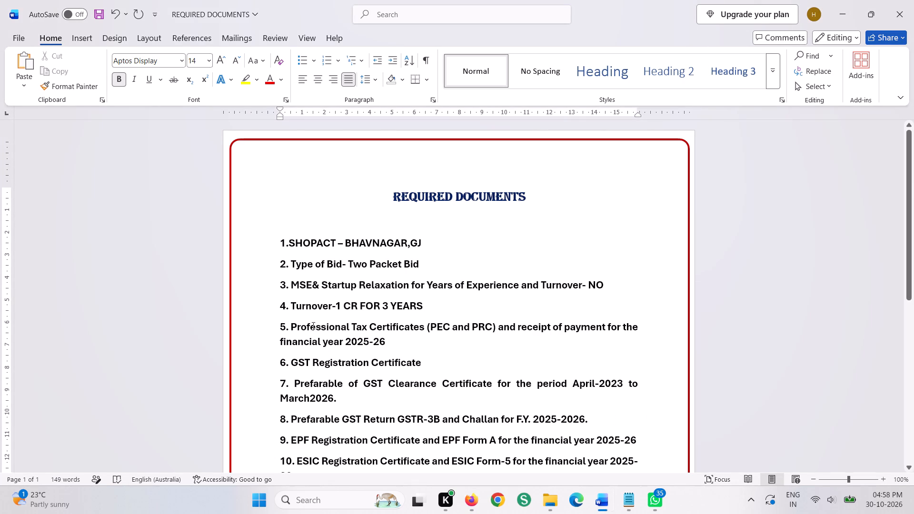
scroll(331, 332, "down", 1)
left_click_drag(291, 204, 387, 305)
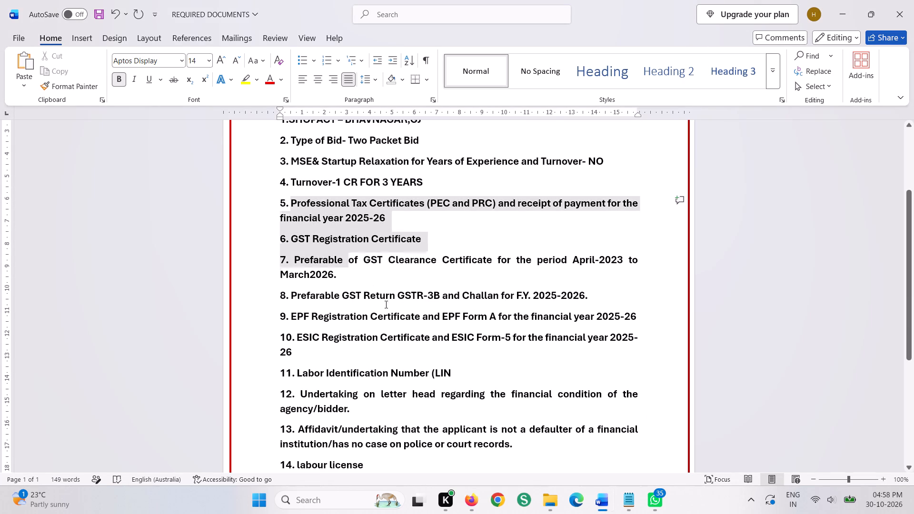
left_click_drag(387, 305, 497, 464)
key("BackSpace")
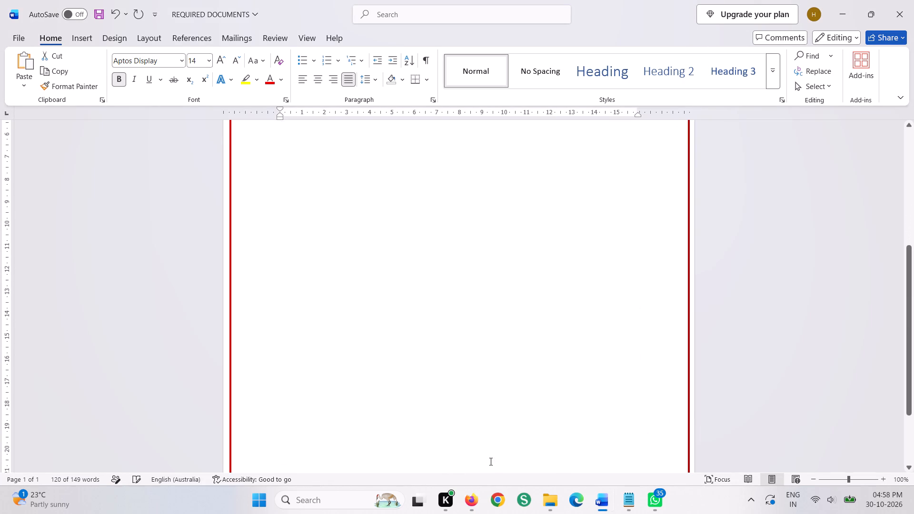
Paste "Bidder financial standing" as item 5 in the list's own formatting and start item 6 below it.
key("ctrl+v")
key("Return")
key("ctrl+z")
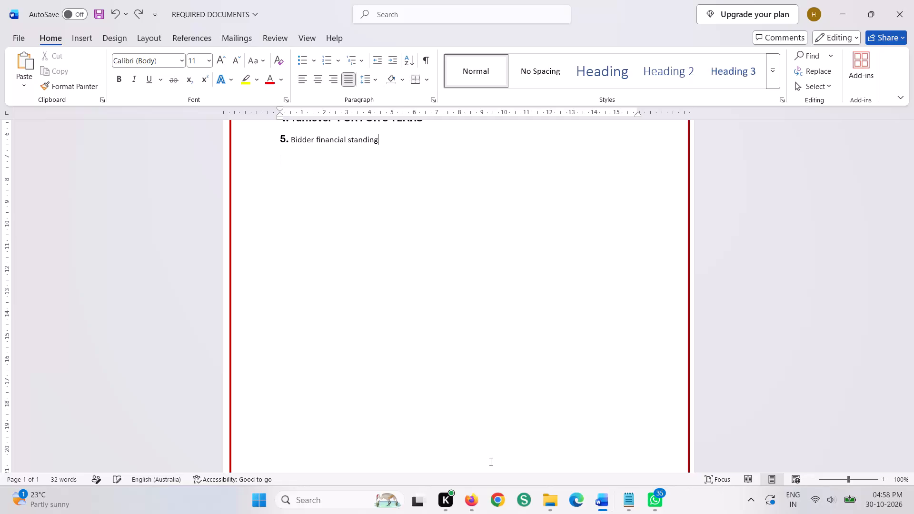
key("ctrl+z")
key("BackSpace")
key("BackSpace")
key("period")
key("ctrl+v")
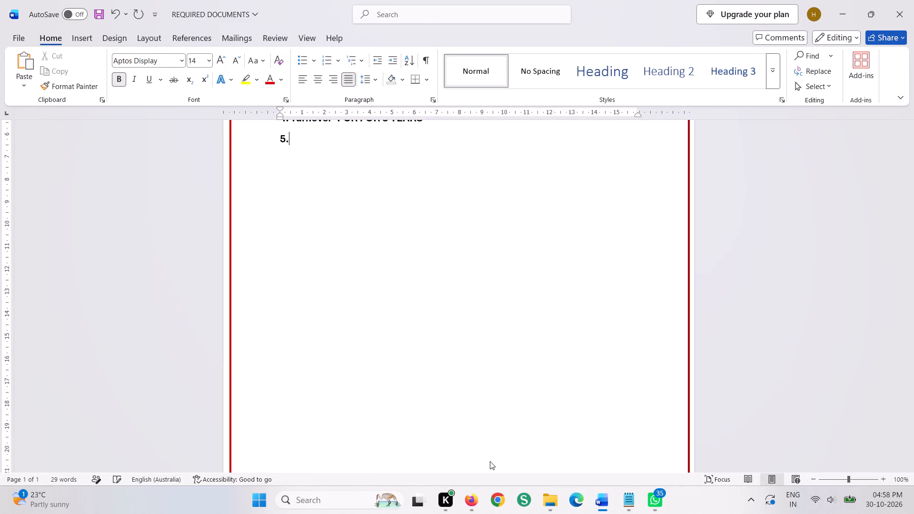
key("Return")
type("6.")
Return to the bid document in Firefox, look over its requirements, and open the scope of work file 1793279075.pdf from page 3.
key("alt+Tab")
scroll(482, 389, "down", 3)
scroll(465, 382, "up", 12)
scroll(462, 347, "down", 1)
scroll(527, 343, "down", 1)
scroll(487, 312, "down", 1)
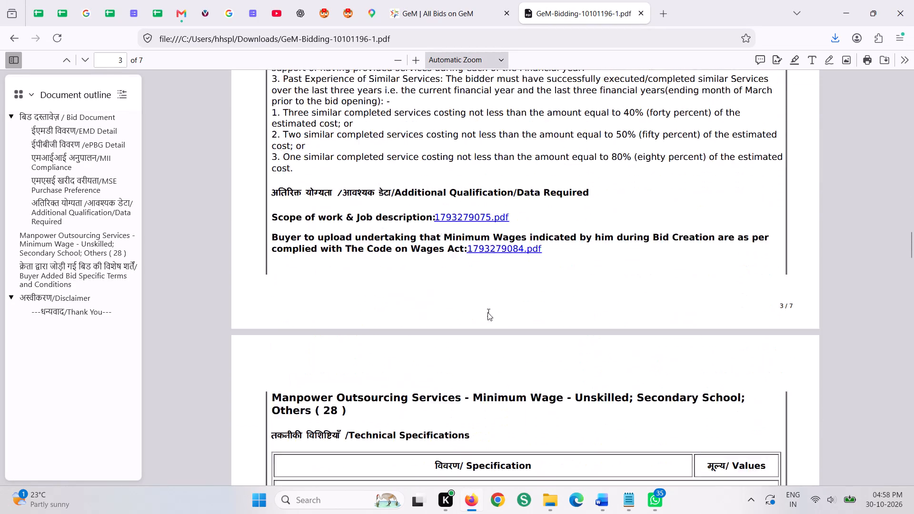
scroll(450, 258, "up", 2)
scroll(471, 375, "down", 1)
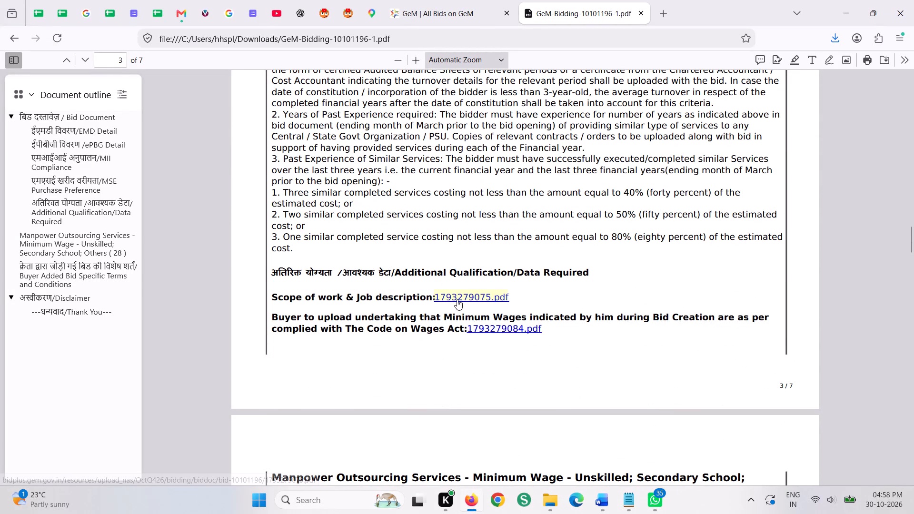
left_click(457, 296)
Copy a screenshot of Gujarati clauses 3 and 4 on page 3 of the scope of work file.
left_click(349, 237)
scroll(362, 246, "down", 5)
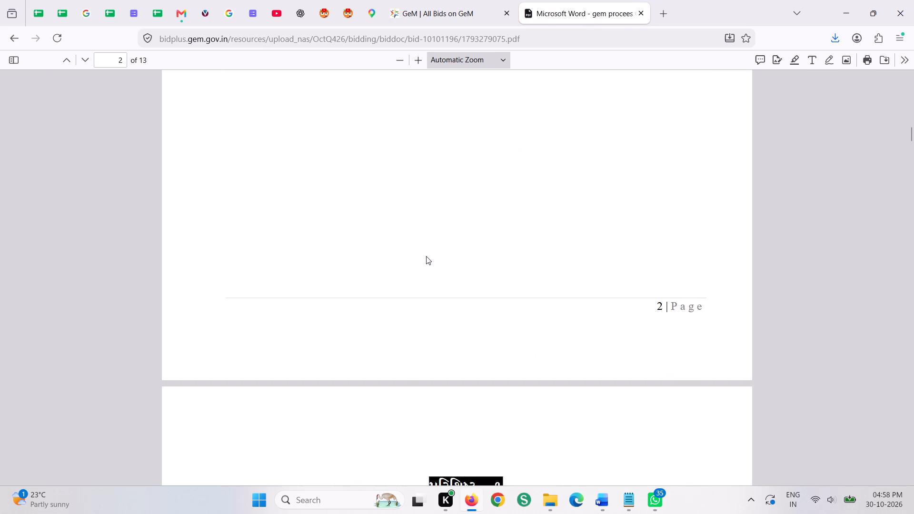
scroll(426, 256, "up", 2)
scroll(434, 258, "down", 3)
scroll(502, 258, "down", 1)
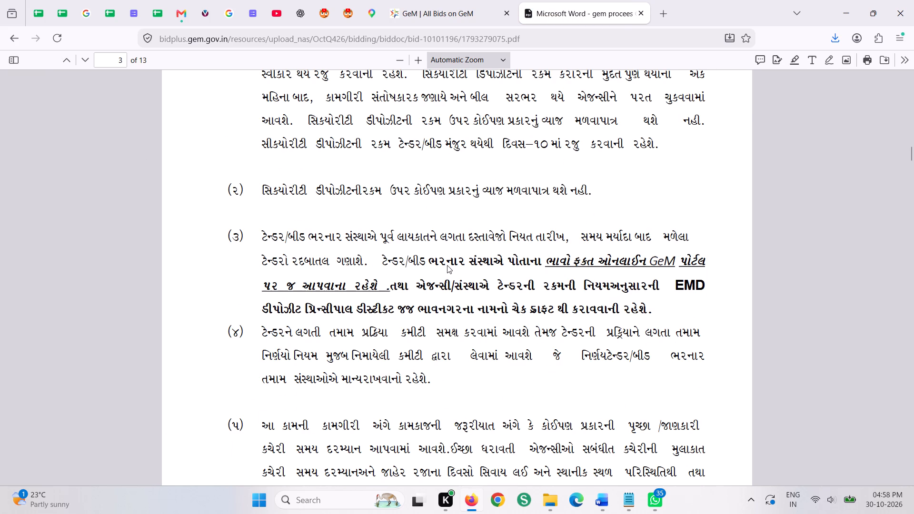
key("ctrl+shift+s")
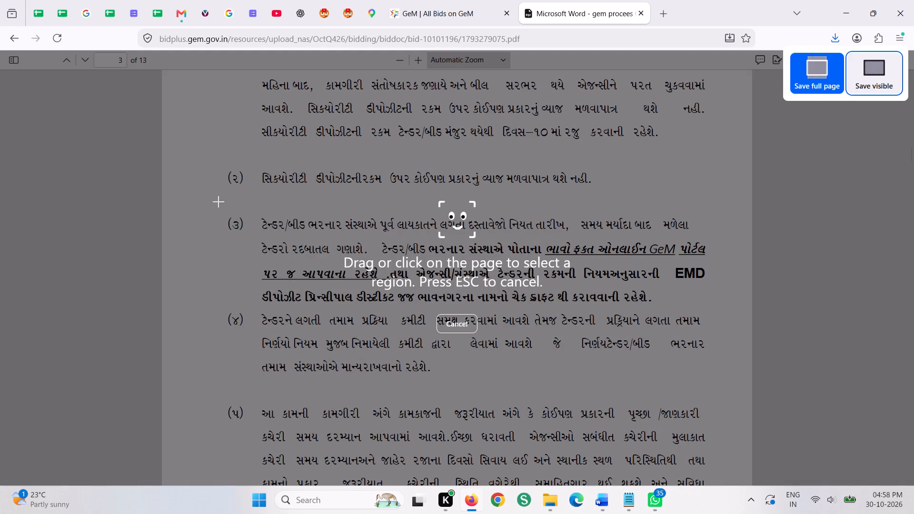
left_click_drag(218, 200, 766, 372)
left_click(678, 389)
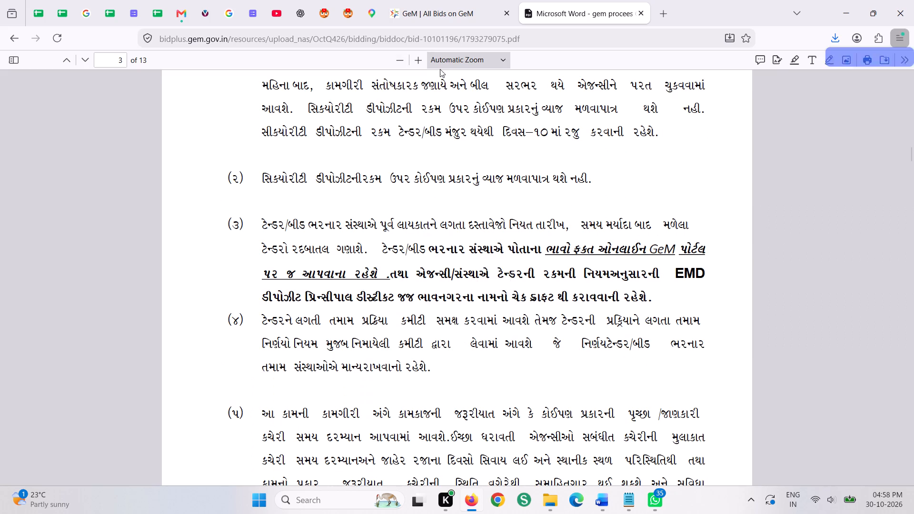
Search the captured clauses with Google Lens and translate them into English to read them.
left_click(227, 17)
left_click(612, 67)
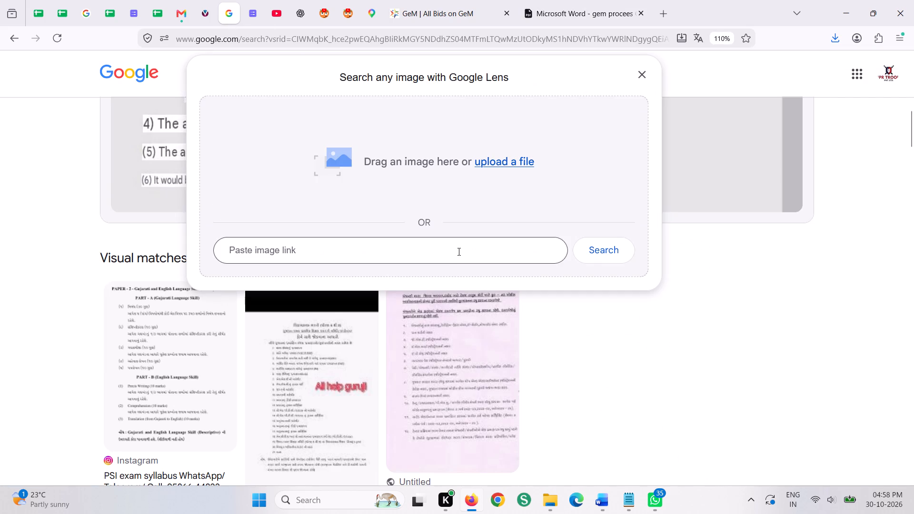
left_click(459, 247)
key("ctrl+v")
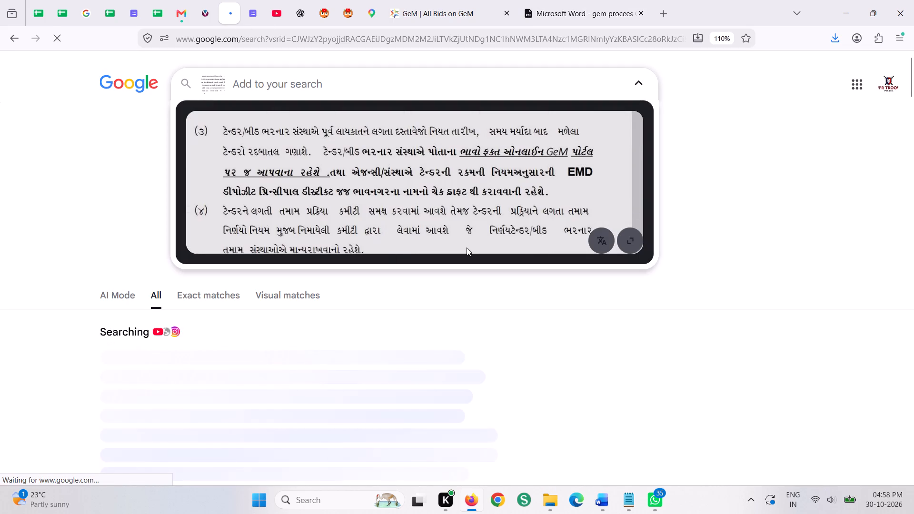
left_click(595, 240)
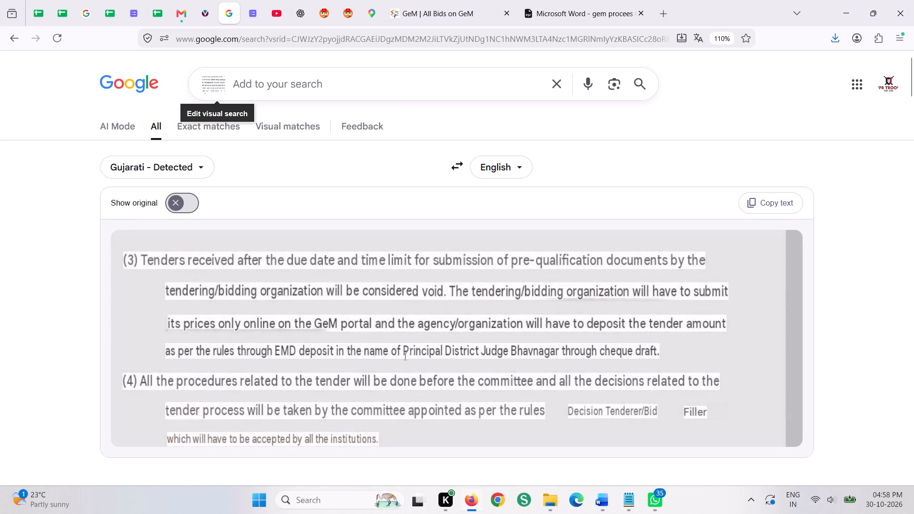
scroll(503, 301, "down", 1)
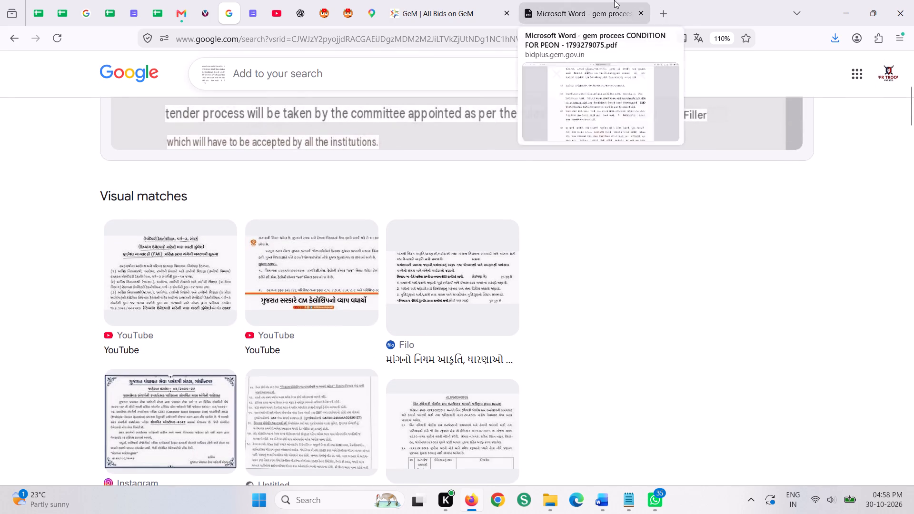
Return to the scope of work file and read its conditions from page 4 through page 7 for document requirements.
left_click(615, 0)
scroll(486, 259, "down", 3)
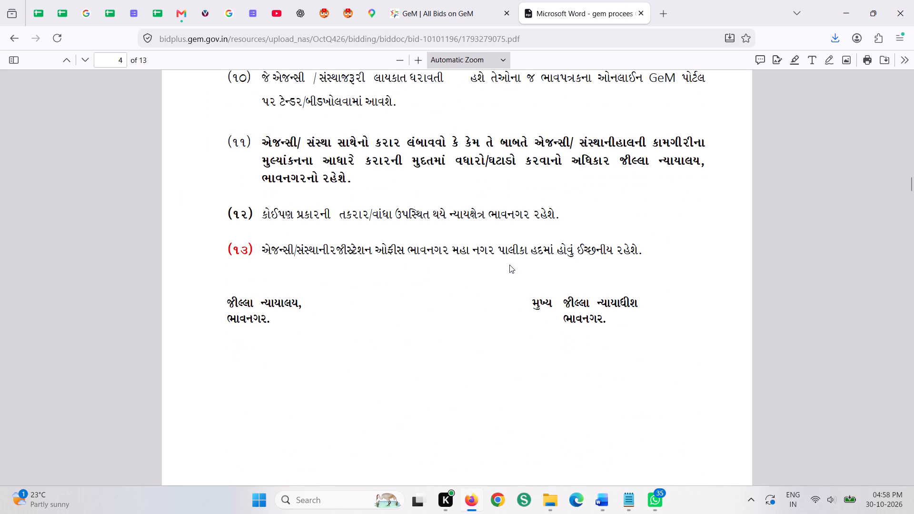
scroll(498, 276, "down", 5)
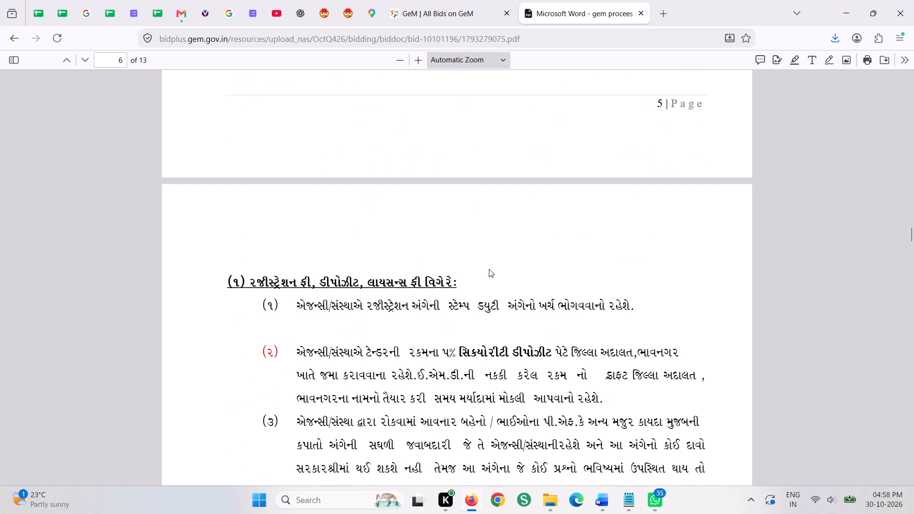
scroll(488, 269, "down", 1)
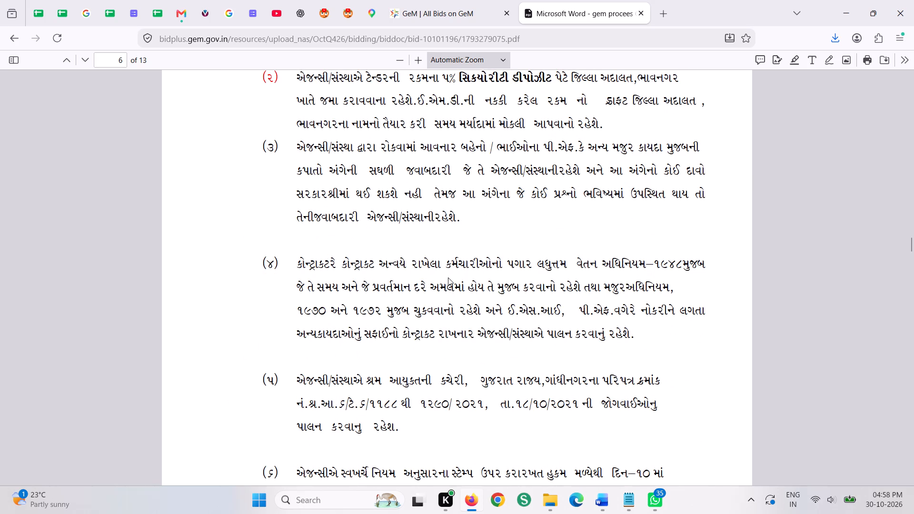
scroll(448, 277, "down", 2)
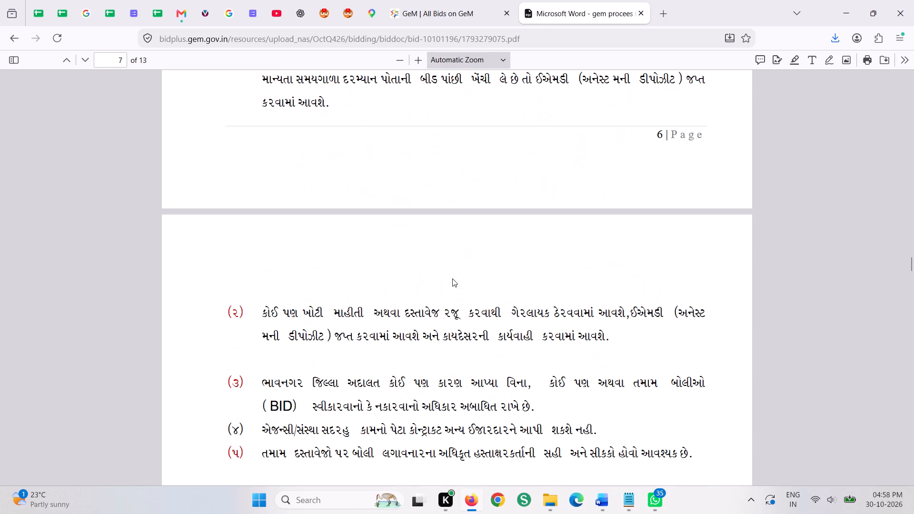
scroll(476, 286, "down", 1)
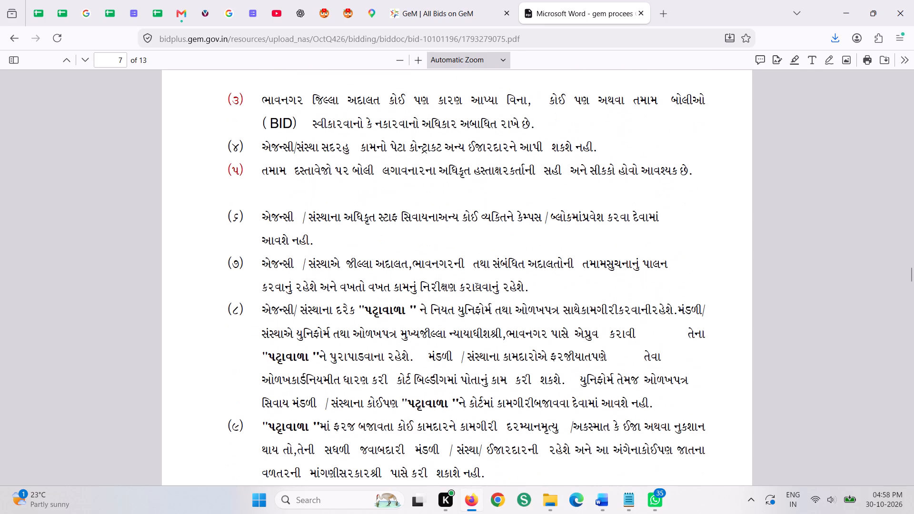
Reread the deposit, labour law and contract period clauses on page 6, and continue with the agency conditions on page 7.
scroll(515, 326, "up", 2)
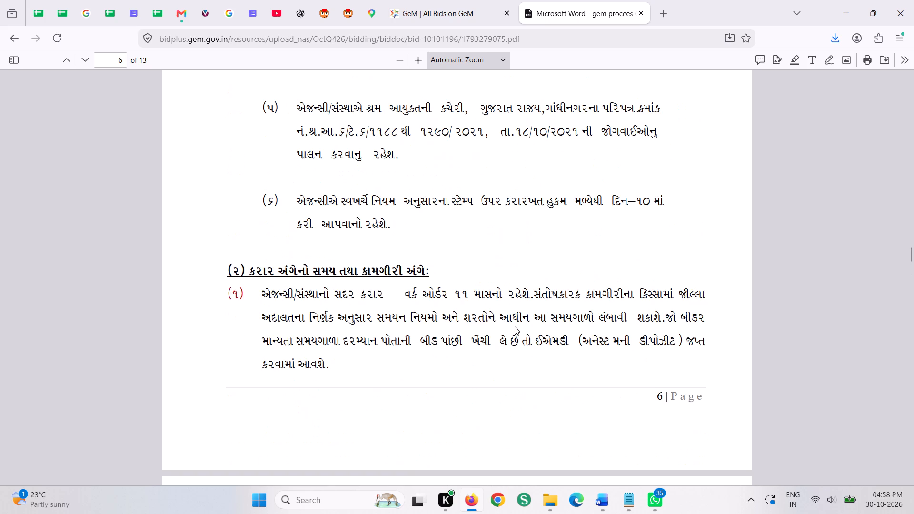
scroll(515, 326, "up", 2)
scroll(515, 326, "down", 1)
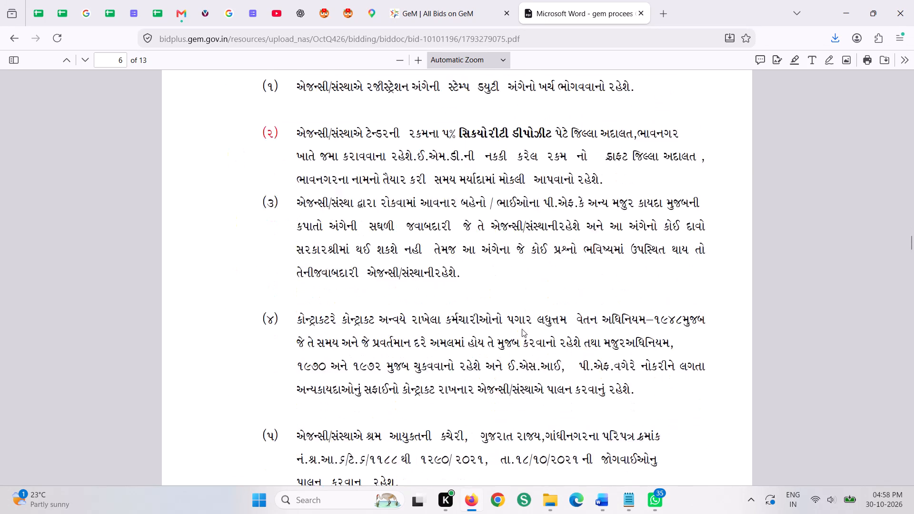
scroll(565, 303, "down", 3)
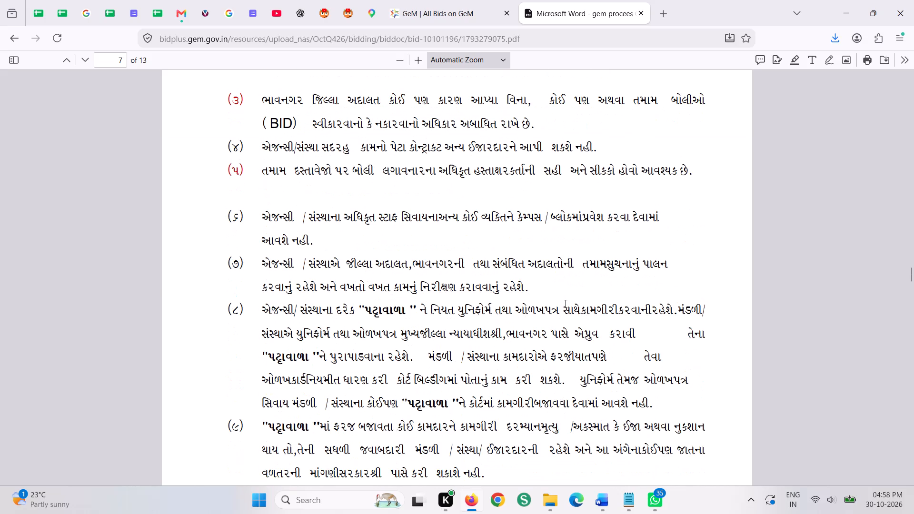
scroll(565, 303, "up", 1)
scroll(565, 303, "down", 2)
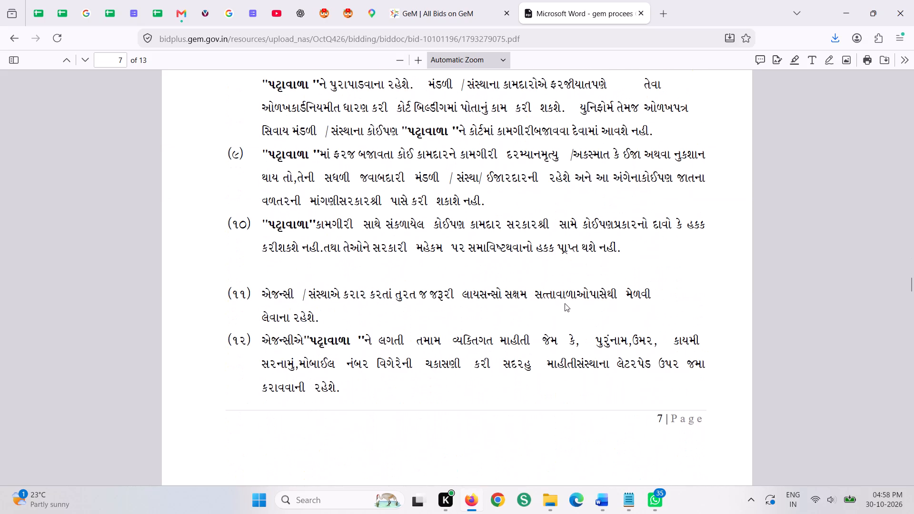
Read on from page 8 to the pre-qualification section on page 11 and examine its list of required certificates.
scroll(565, 303, "down", 3)
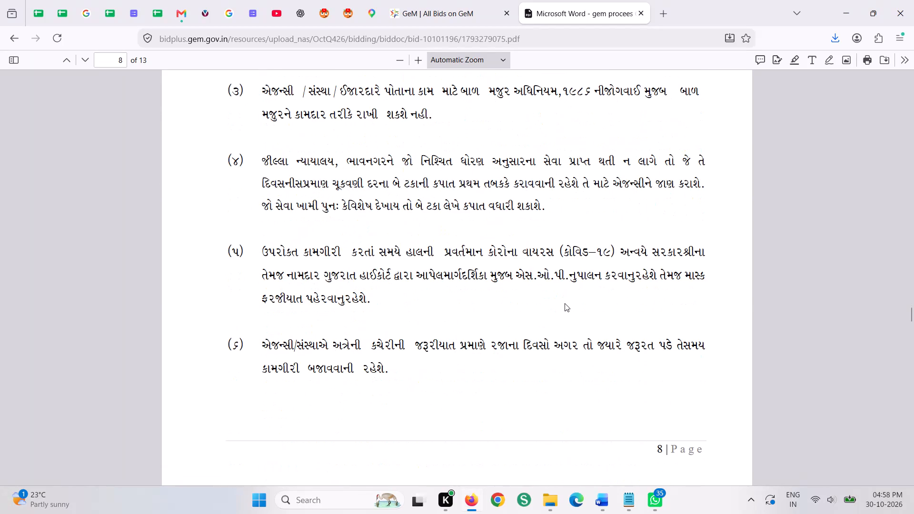
scroll(565, 303, "down", 4)
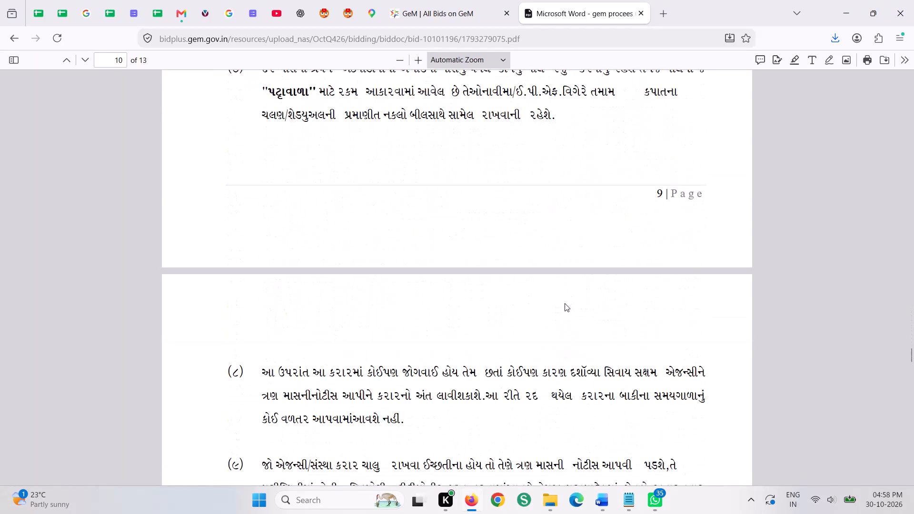
scroll(565, 303, "down", 2)
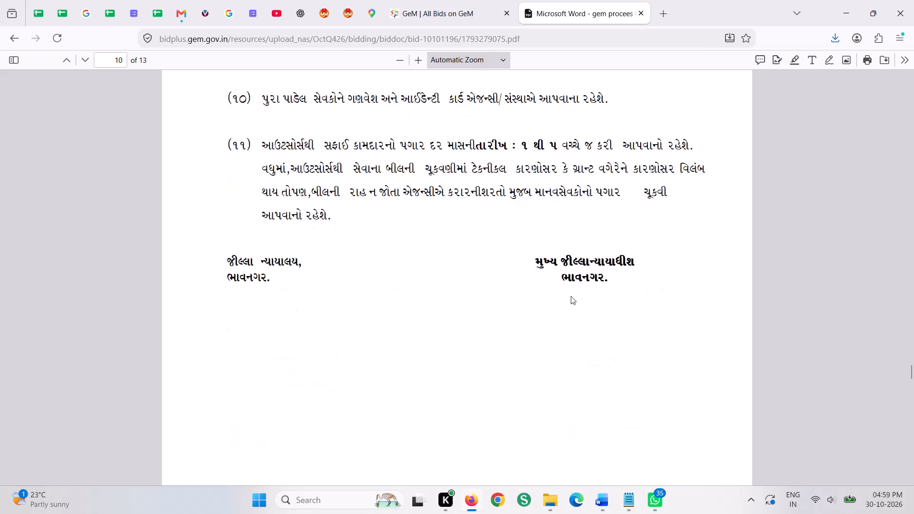
scroll(568, 299, "down", 2)
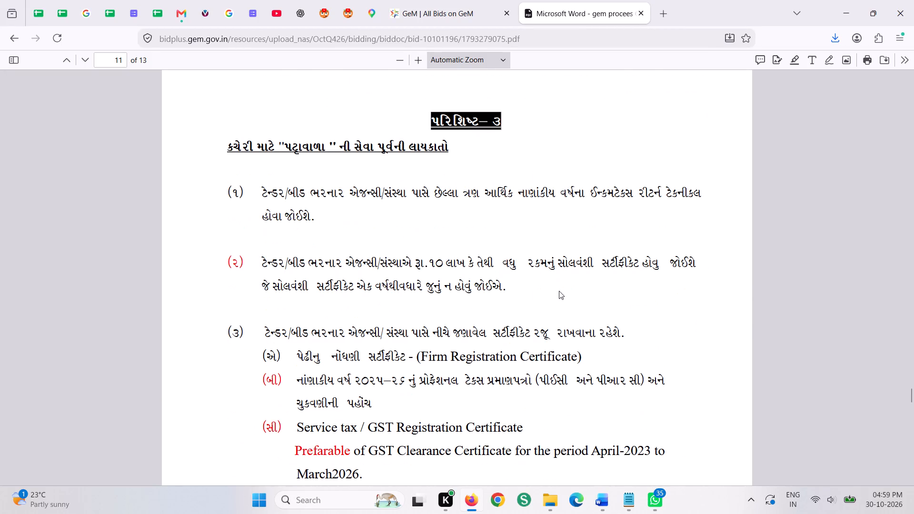
triple_click(394, 58)
left_click(394, 58)
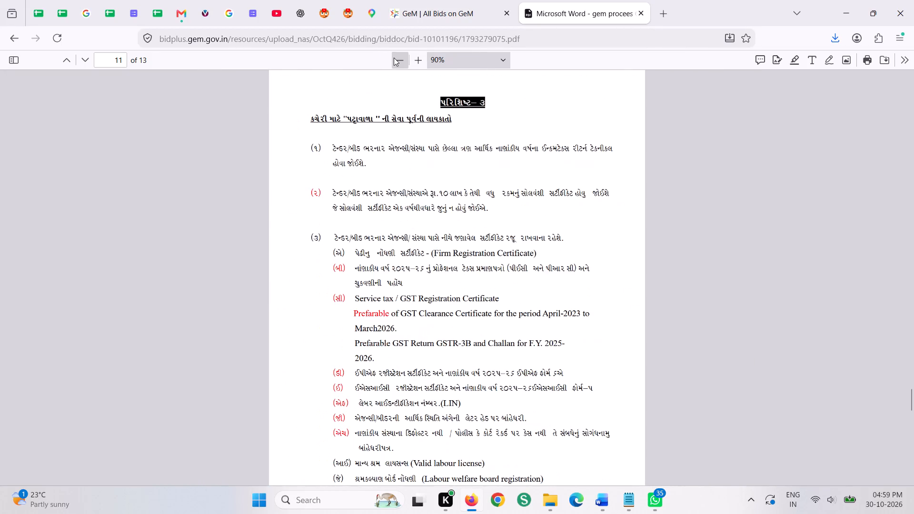
Capture page 11's certificate requirements from the scope of work PDF and translate them into English with Google Lens.
left_click(394, 58)
key("ctrl+shift+s")
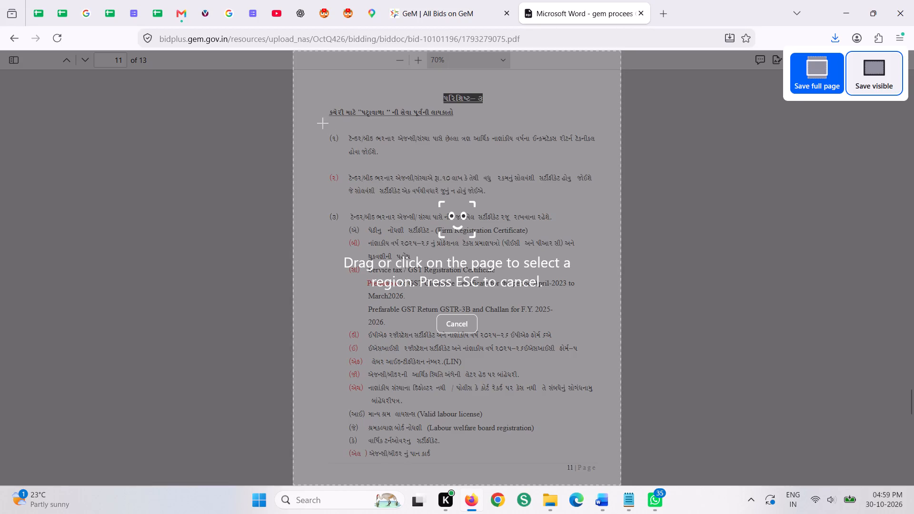
left_click_drag(318, 118, 631, 466)
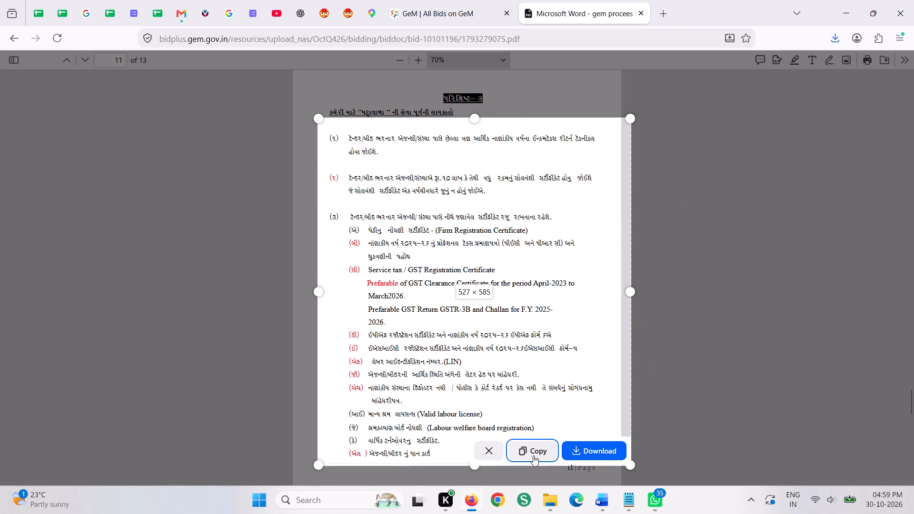
left_click(533, 455)
left_click(220, 10)
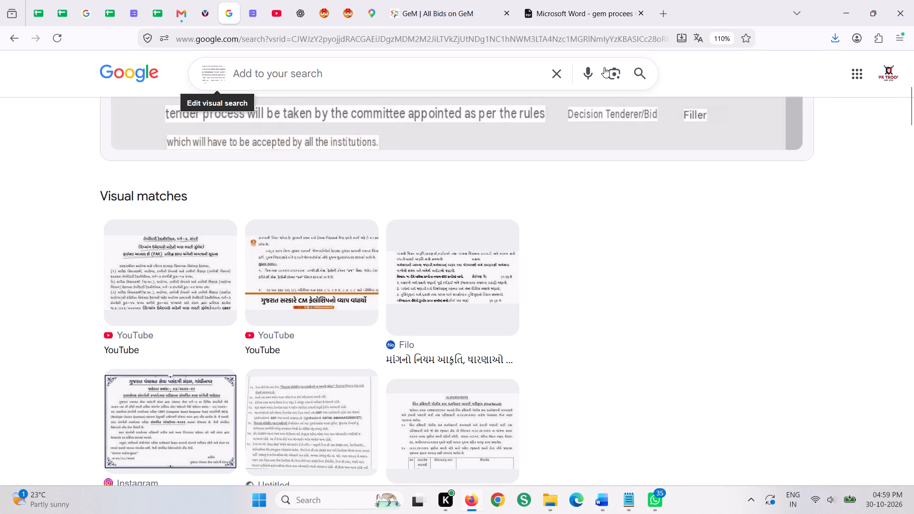
left_click(611, 73)
left_click(500, 243)
key("ctrl+v")
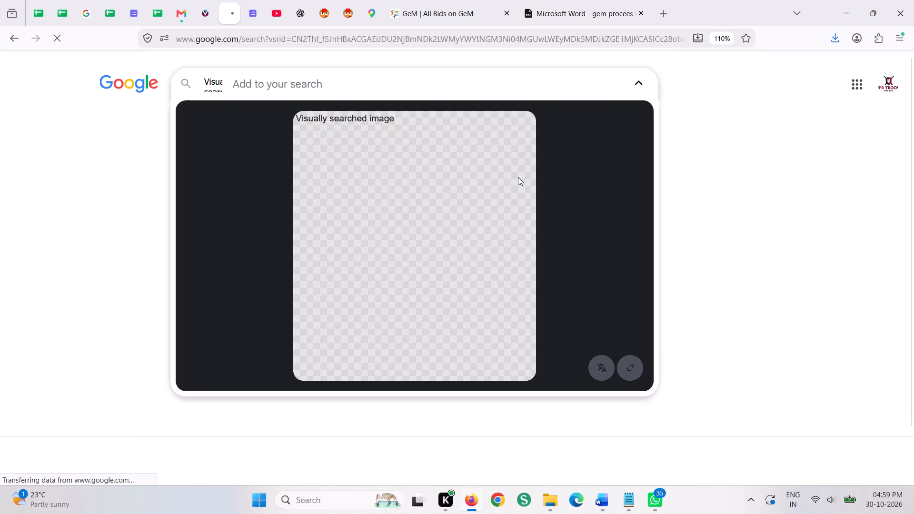
left_click(605, 367)
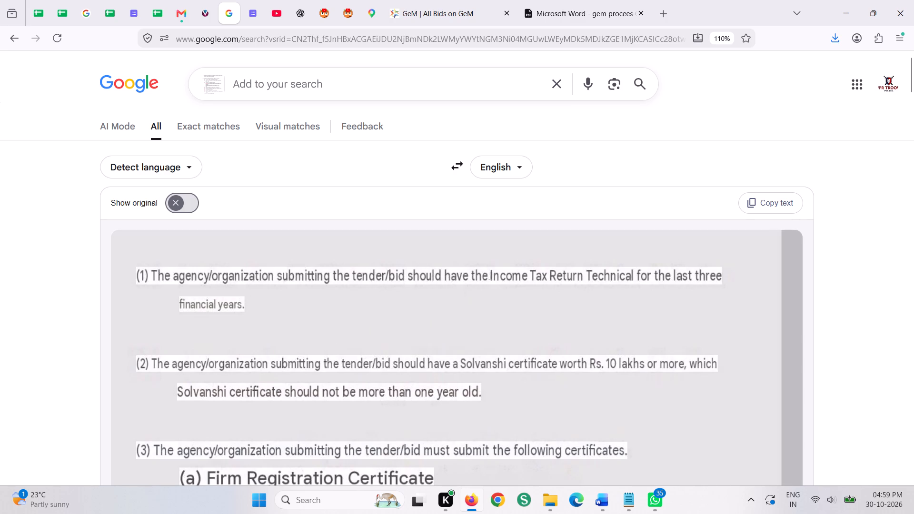
Copy the translated "Income Tax Return Technical for the last three financial years." into item 6 of the Word required documents list.
left_click_drag(490, 274, 427, 316)
left_click(395, 239)
key("alt+Tab")
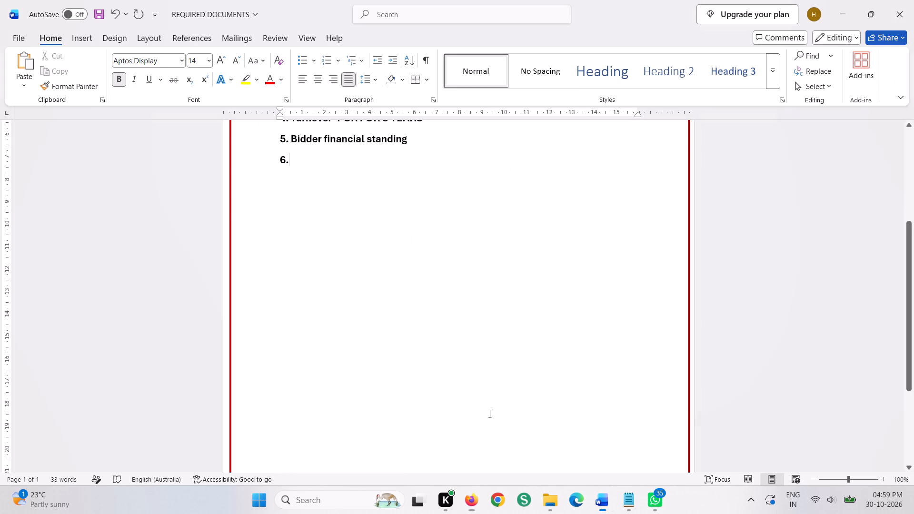
key("ctrl+v")
Add item 7 to the required documents list as "SOLVANCY CERTIFICATE RS..10 LAKH", checking the amount against the translation.
key("Return")
type("7.")
key("alt+Tab")
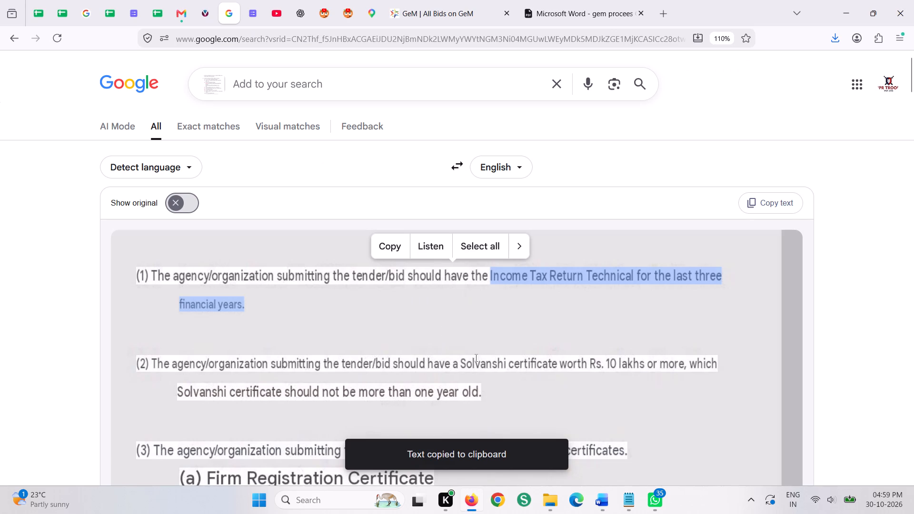
key("alt+Tab")
type("SO;L")
key("BackSpace")
key("BackSpace")
type("LVANCY CERTIFICATE")
key("space")
key("alt+Tab")
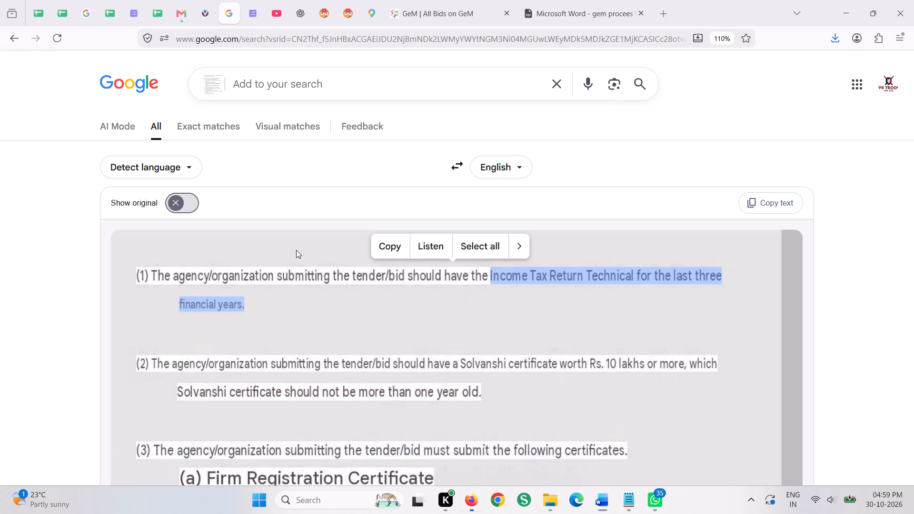
key("alt+Tab")
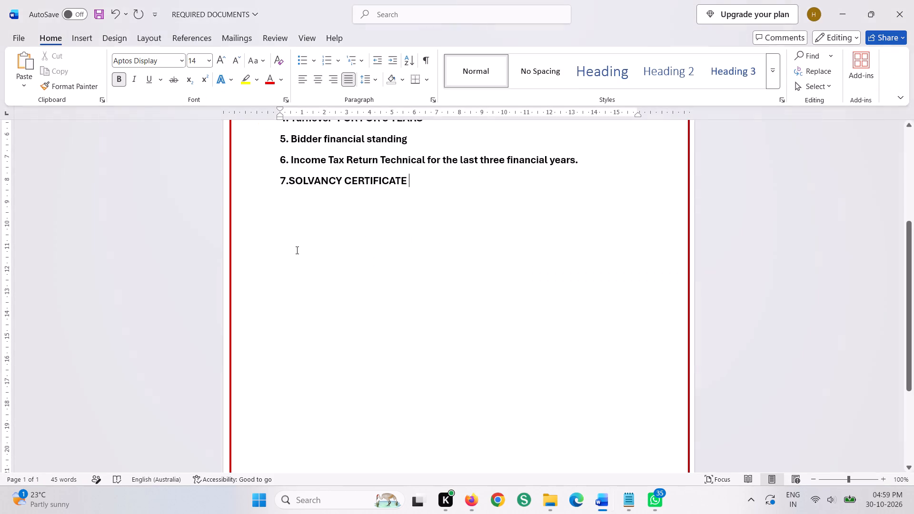
type("RS..10 LAKH")
key("space")
Append the translated condition "should not be more than one year old" to item 7's solvency certificate entry.
key("alt+Tab")
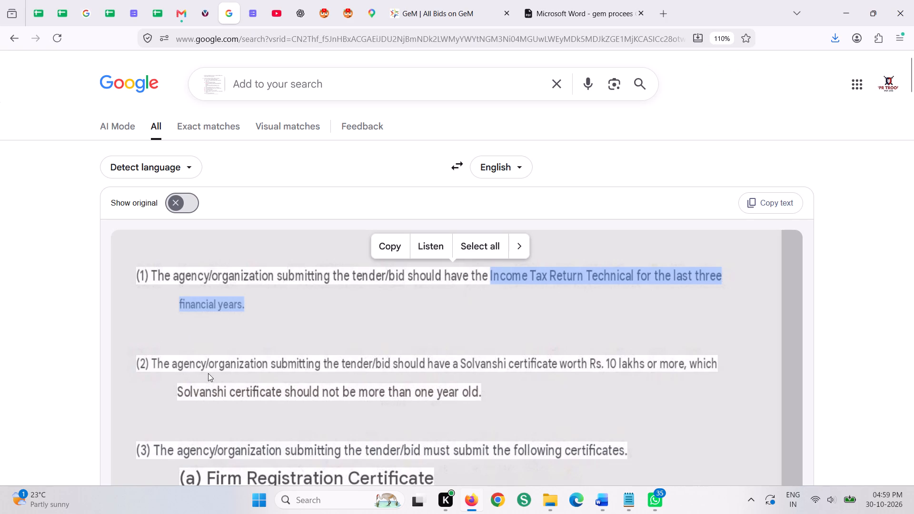
left_click_drag(298, 391, 474, 395)
left_click(335, 360)
key("alt+Tab")
key("space")
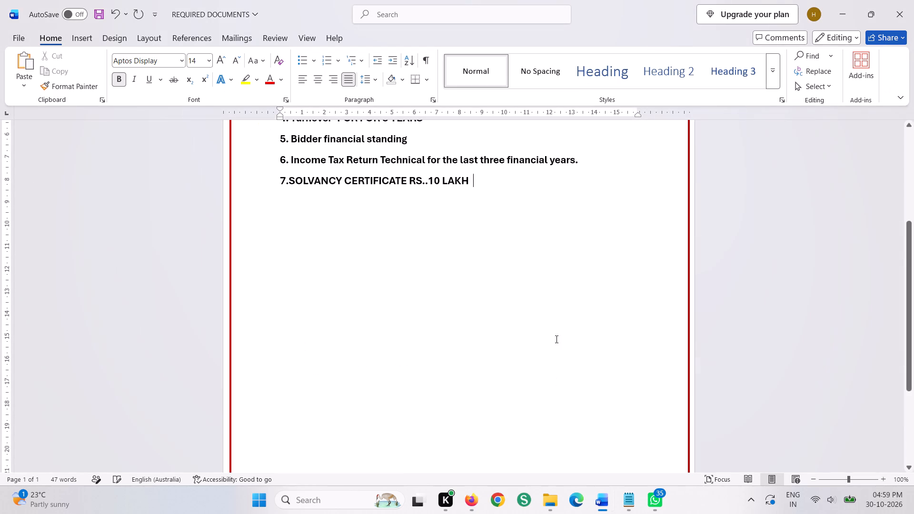
key("ctrl+v")
Add item 8 from translated clause (B): "Professional Tax Certificates (PEC and PRC) and Payment Due Date for the Financial Year 2025-26".
key("Return")
type("8.")
key("alt+Tab")
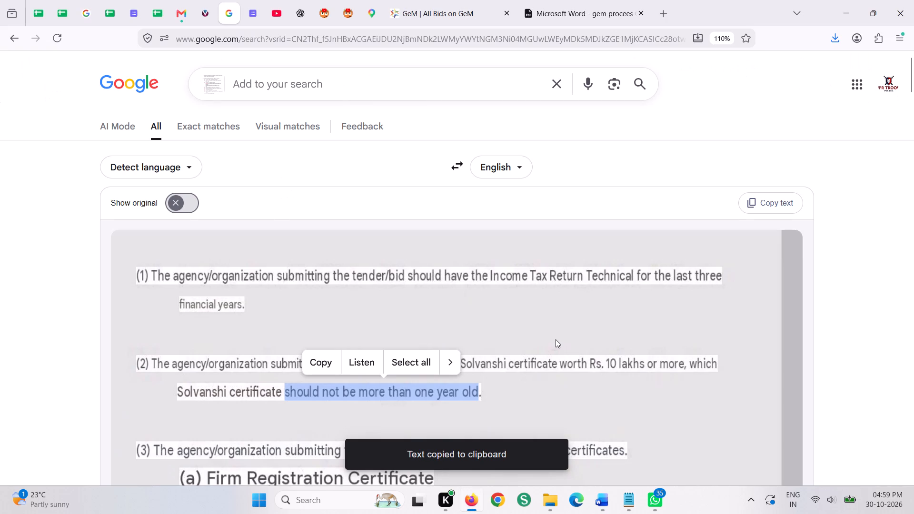
scroll(484, 359, "down", 1)
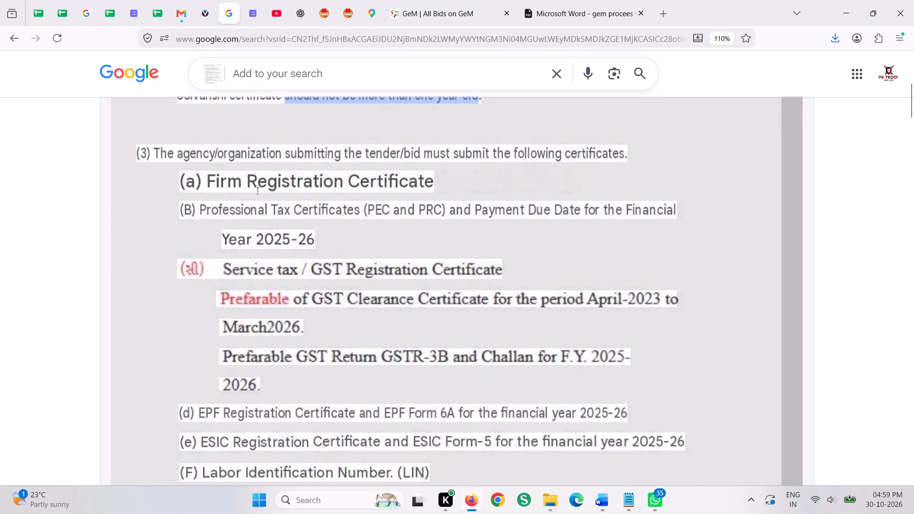
left_click_drag(209, 208, 306, 233)
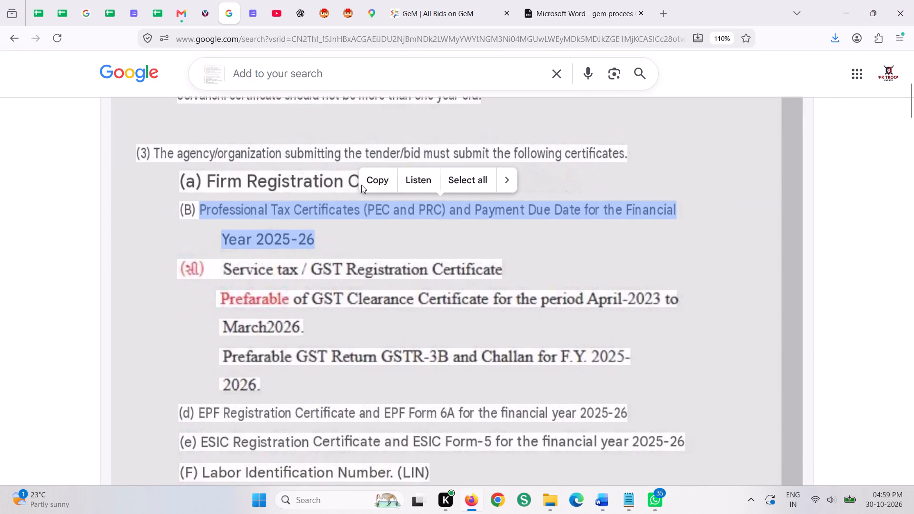
left_click(370, 179)
key("alt+Tab")
key("ctrl+v")
Add item 9, "GST Registration Certificate", to the required documents list, leaving out the service tax wording.
key("Return")
type("9.")
key("alt+Tab")
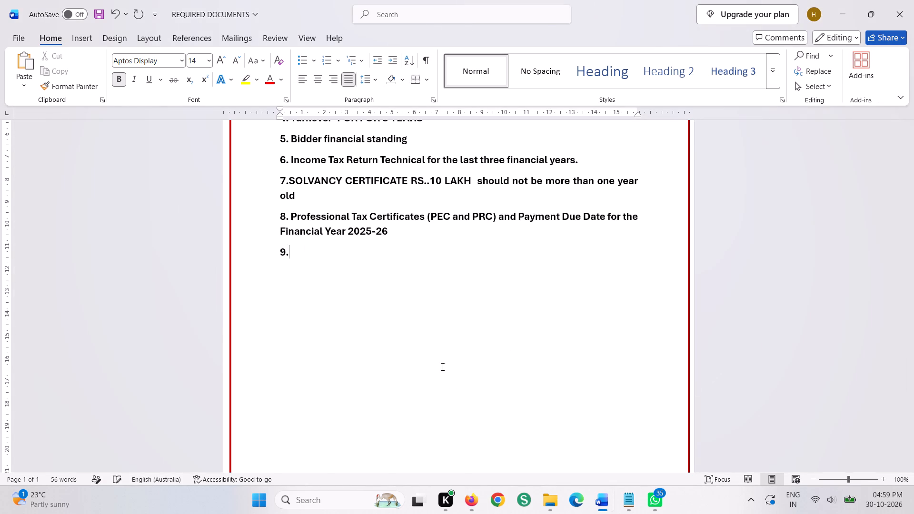
left_click_drag(315, 269, 532, 266)
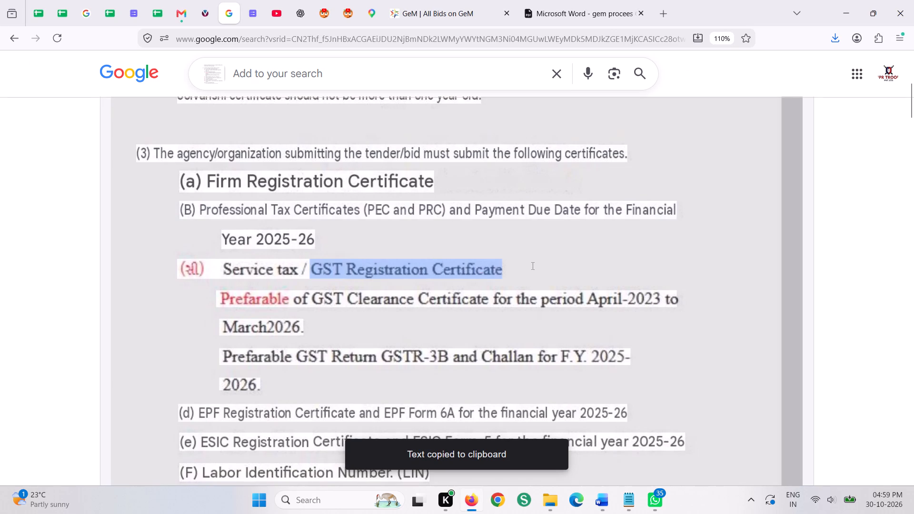
left_click_drag(532, 266, 534, 267)
left_click(343, 229)
key("alt+Tab")
key("ctrl+v")
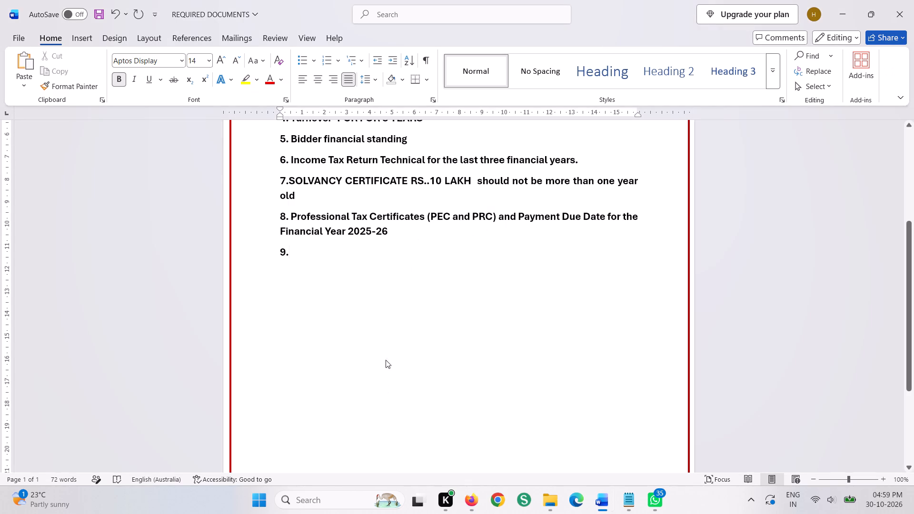
Add item 10 with the translation's GST Clearance Certificate line for April-2023 to March2026 and GSTR-3B return and challan line for F.Y. 2025-2026.
key("Return")
type("10.")
key("alt+Tab")
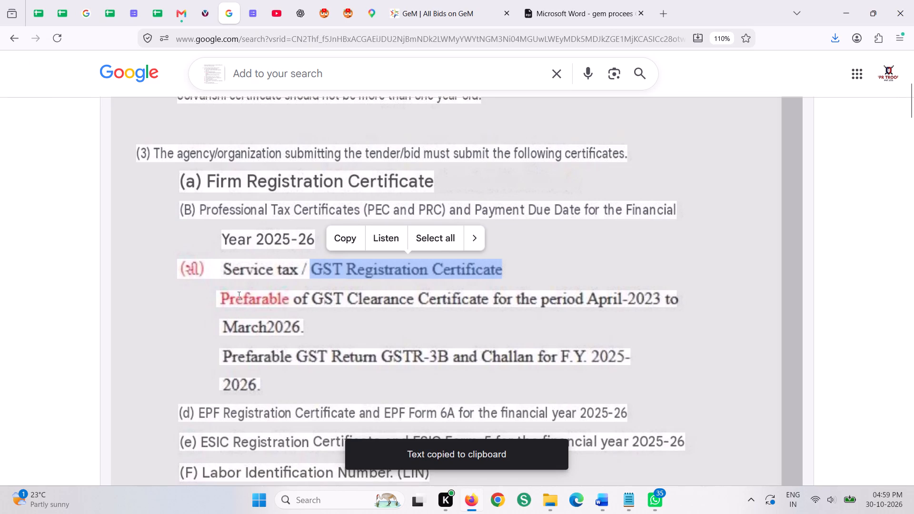
left_click_drag(238, 295, 277, 391)
left_click(377, 268)
key("alt+Tab")
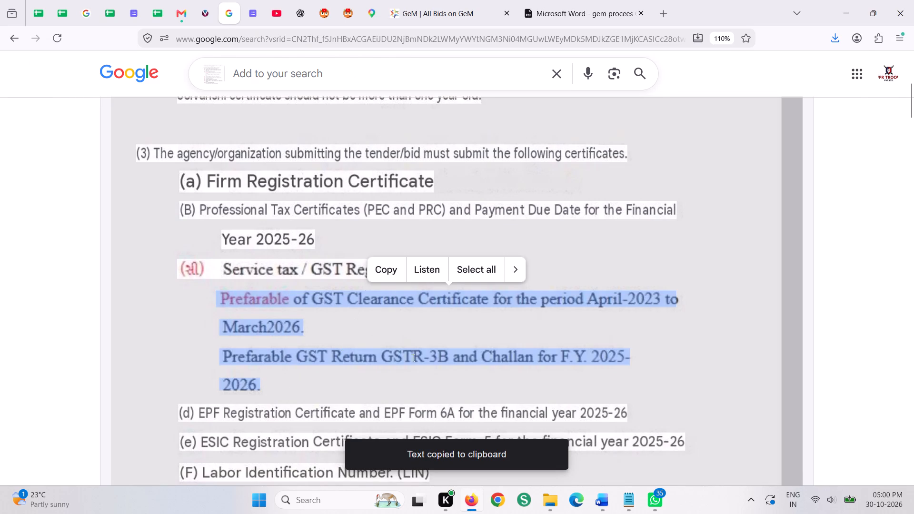
key("ctrl+v")
Add item 11 from translated clause (d): "EPF Registration Certificate and EPF Form 6A for the financial year 2025-26".
key("Return")
type("11.")
key("alt+Tab")
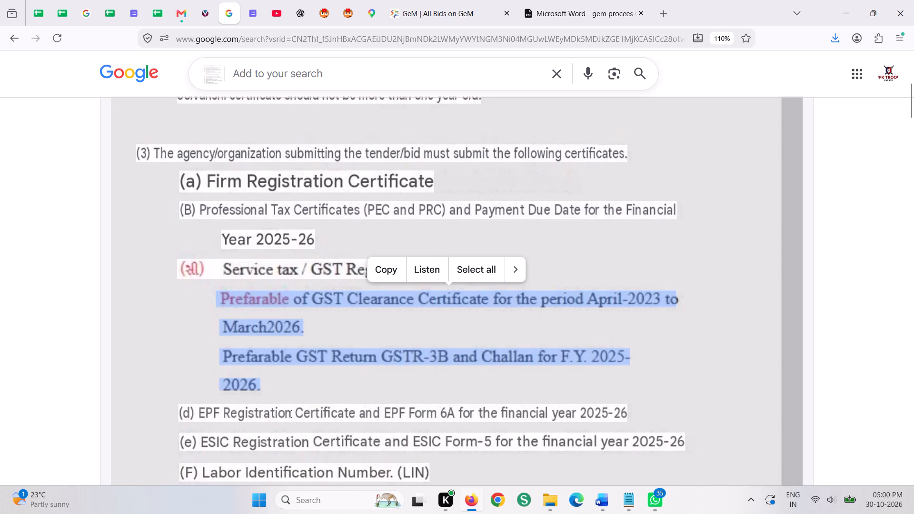
left_click_drag(204, 413, 532, 403)
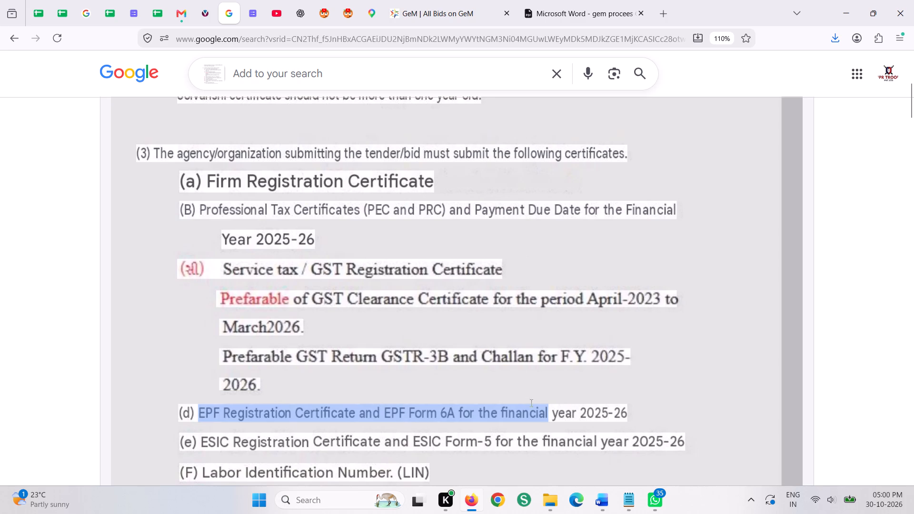
left_click_drag(532, 403, 621, 411)
left_click(349, 378)
key("alt+Tab")
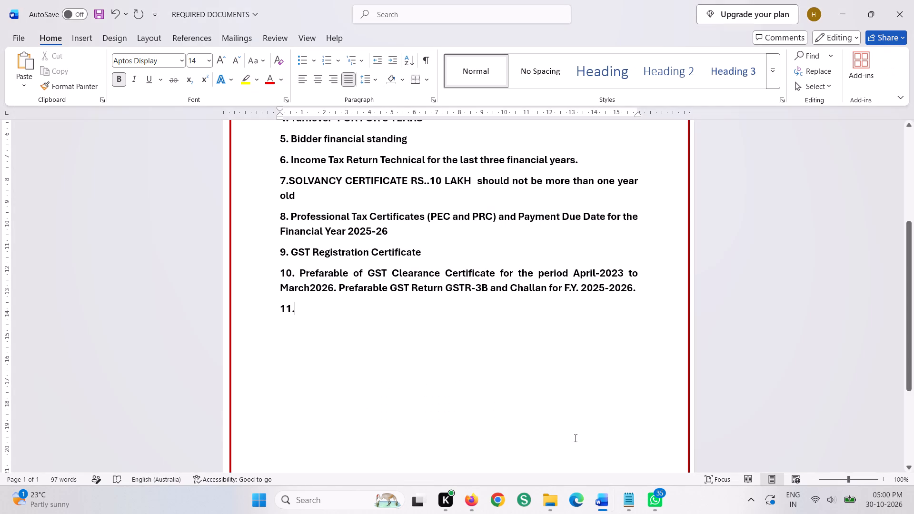
key("ctrl+v")
Add item 12 from translated clause (e): "ESIC Registration Certificate and ESIC Form-5 for the financial year 2025-26".
key("Return")
type("12.")
key("alt+Tab")
scroll(525, 416, "down", 1)
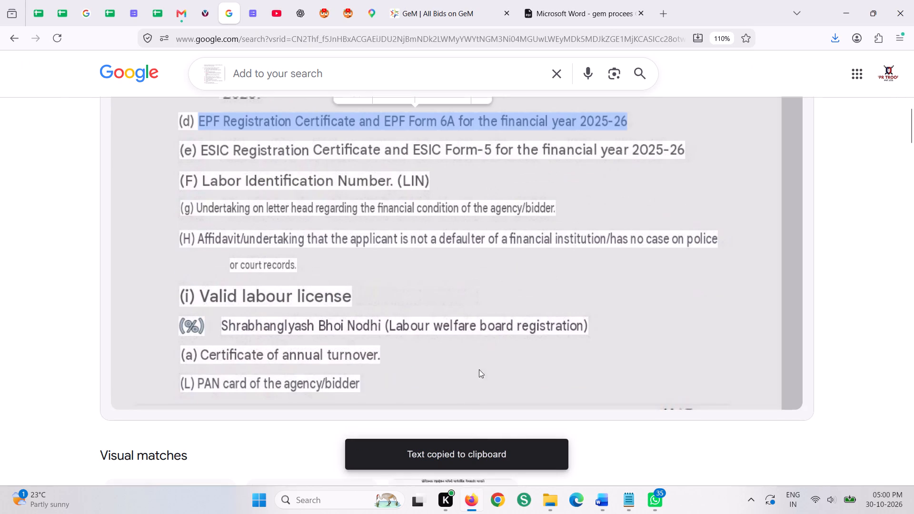
left_click_drag(209, 140, 680, 143)
left_click(379, 171)
key("alt+Tab")
key("ctrl+v")
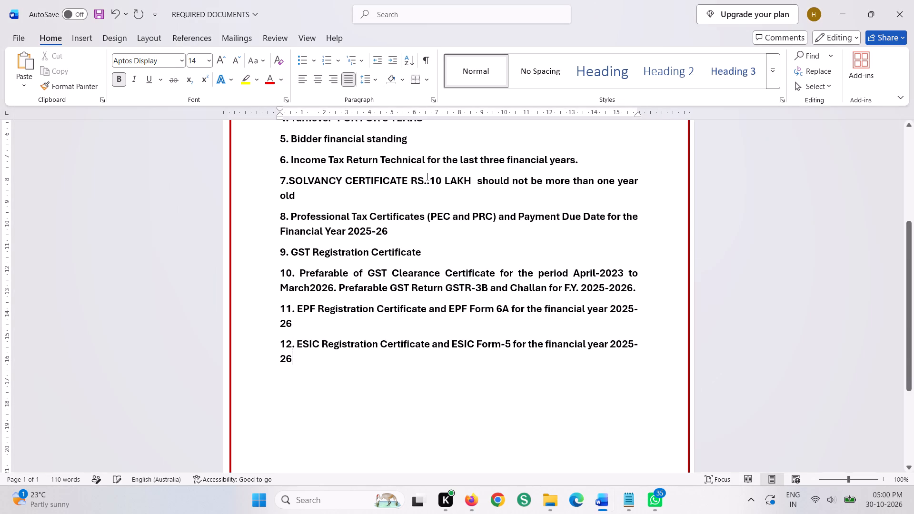
Add item 13 to the required documents list from translated clause (F), "Labor Identification Number. (LIN".
key("Return")
type("13.")
key("alt+Tab")
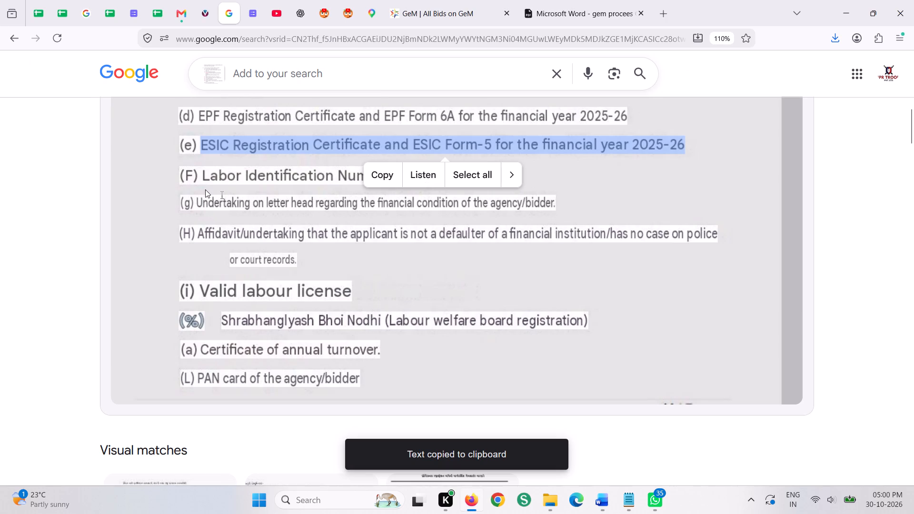
left_click_drag(205, 177, 418, 177)
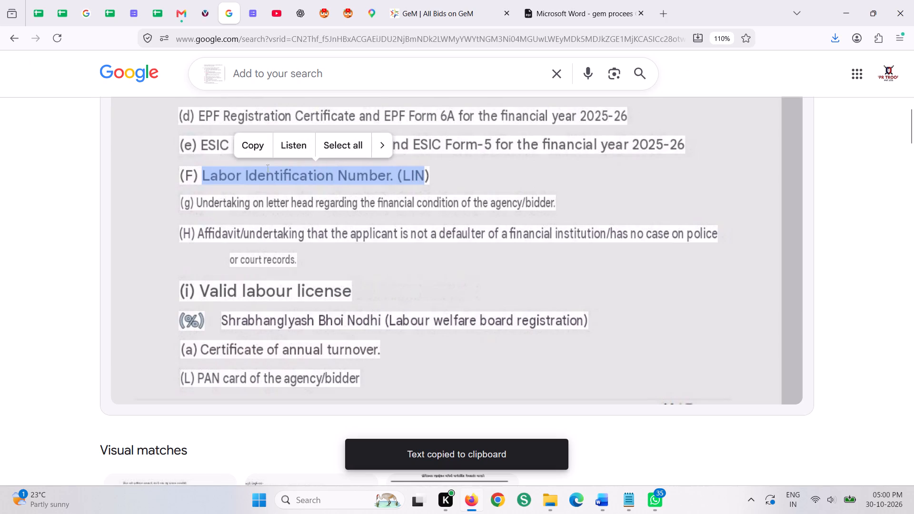
left_click(256, 149)
key("alt+Tab")
key("ctrl+v")
Add item 14 from translated clause (g): "Undertaking on letter head regarding the financial condition of the agency/bidder.".
key("Return")
type("14")
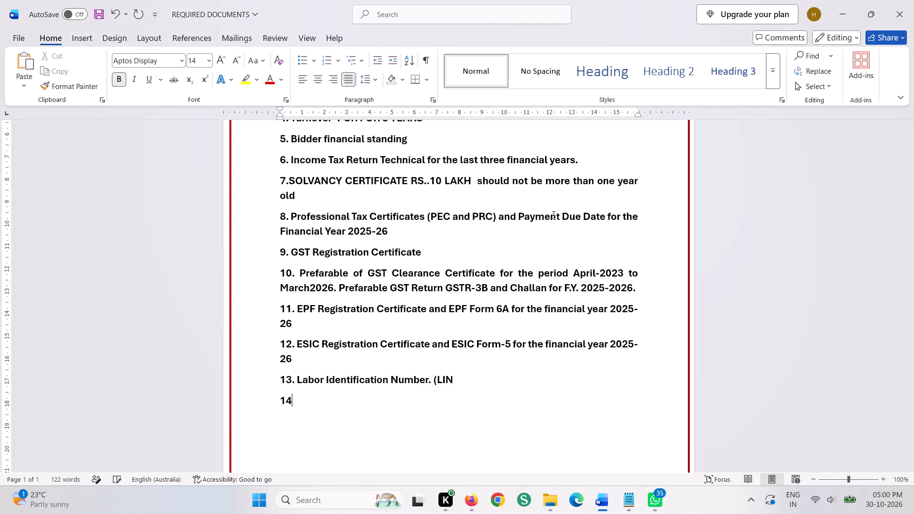
key("alt+Tab")
left_click_drag(214, 203, 466, 201)
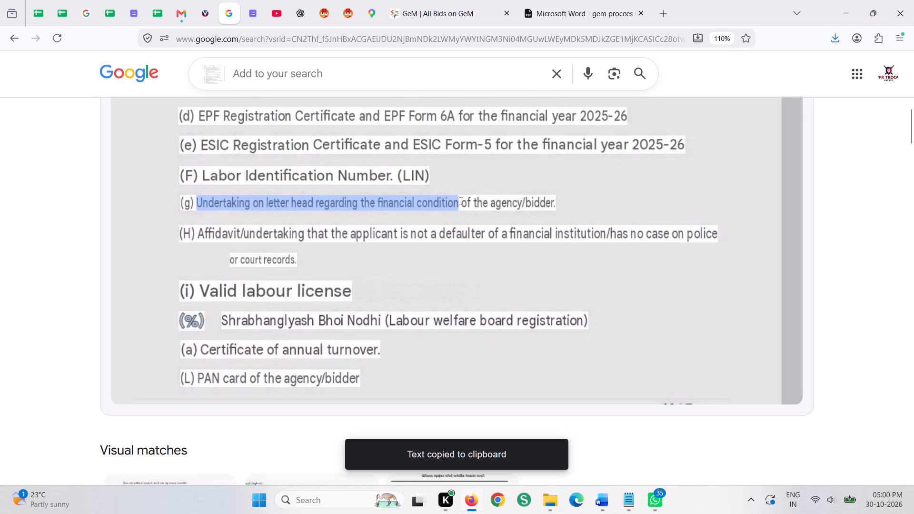
left_click_drag(466, 201, 607, 203)
left_click(325, 173)
key("alt+Tab")
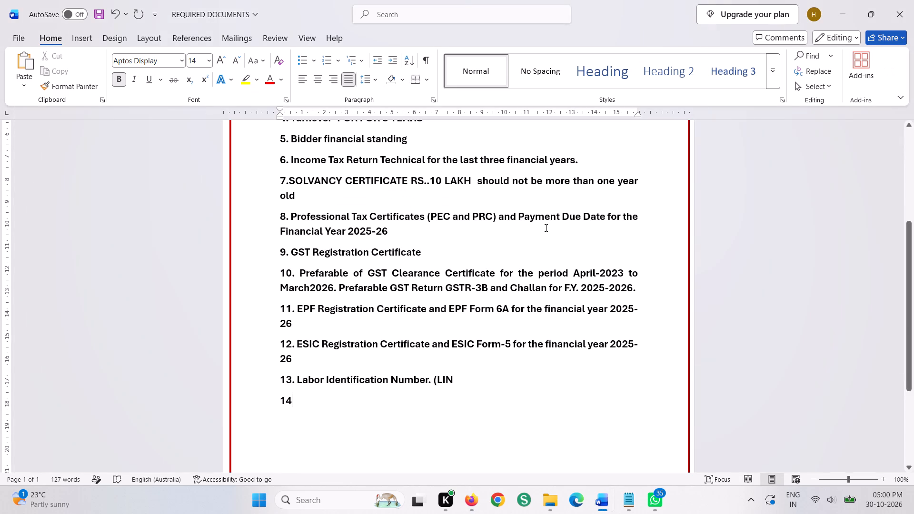
key("period")
key("ctrl+v")
Add item 15 from translated clause (H): the affidavit/undertaking of not being a defaulter and having no case on police or court records.
key("Return")
type("15.")
key("alt+Tab")
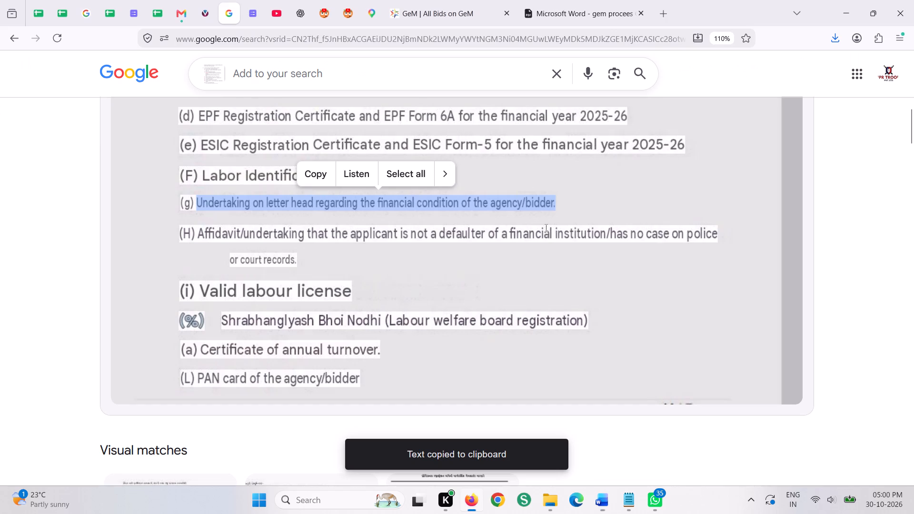
left_click_drag(215, 233, 306, 261)
left_click(398, 203)
key("alt+Tab")
key("ctrl+v")
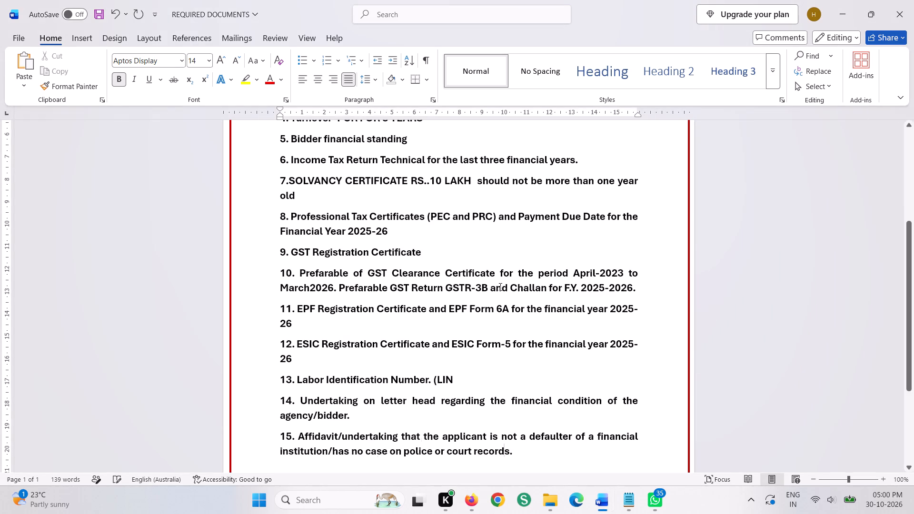
Add item 16 to the required documents list with "labour license" copied from translated clause (i).
key("Return")
type("16.")
key("alt+Tab")
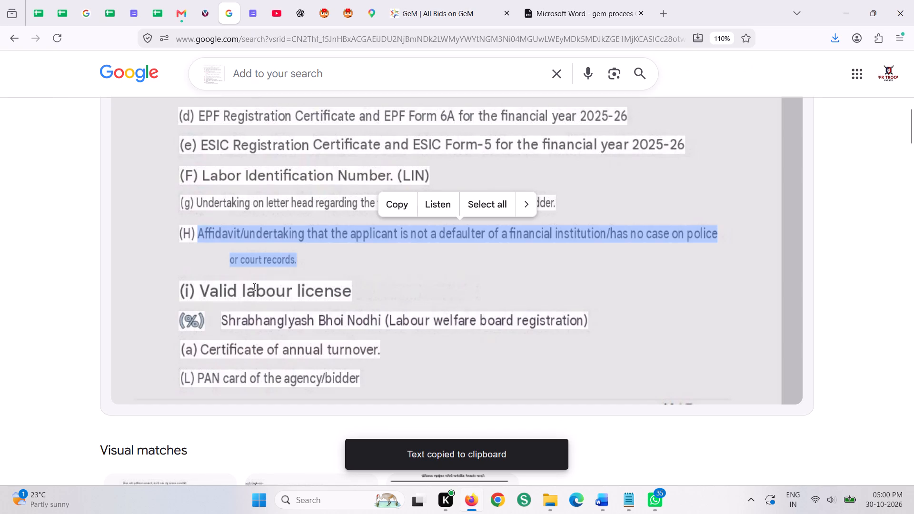
left_click_drag(257, 289, 360, 287)
left_click(246, 257)
key("alt+Tab")
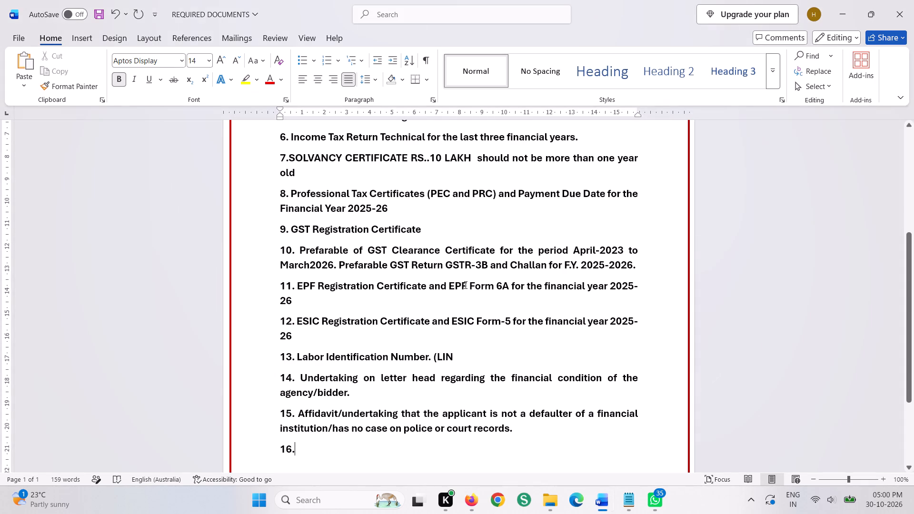
key("ctrl+v")
Add item 17 to the required documents list: "Shrabhanglyash Bhoi Nodhi (Labour welfare board registration" copied from the translation.
key("Return")
type("17.")
key("alt+Tab")
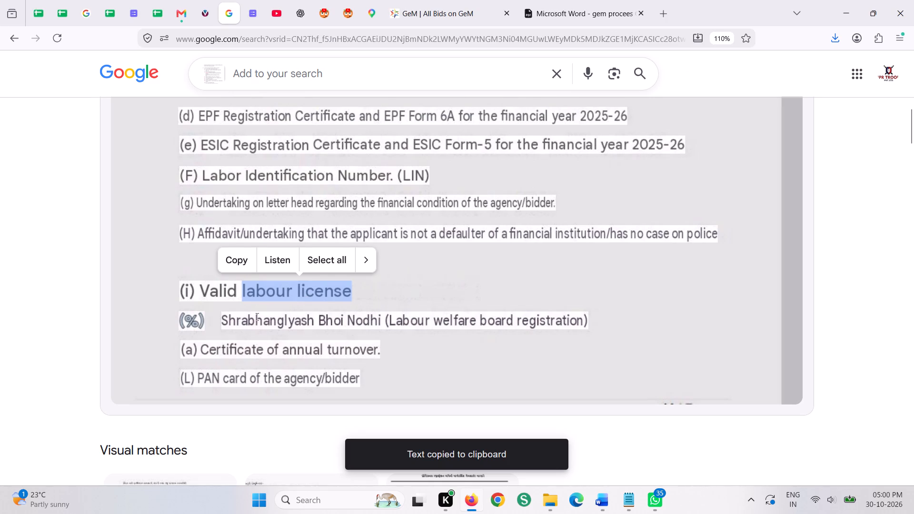
left_click_drag(256, 316, 584, 324)
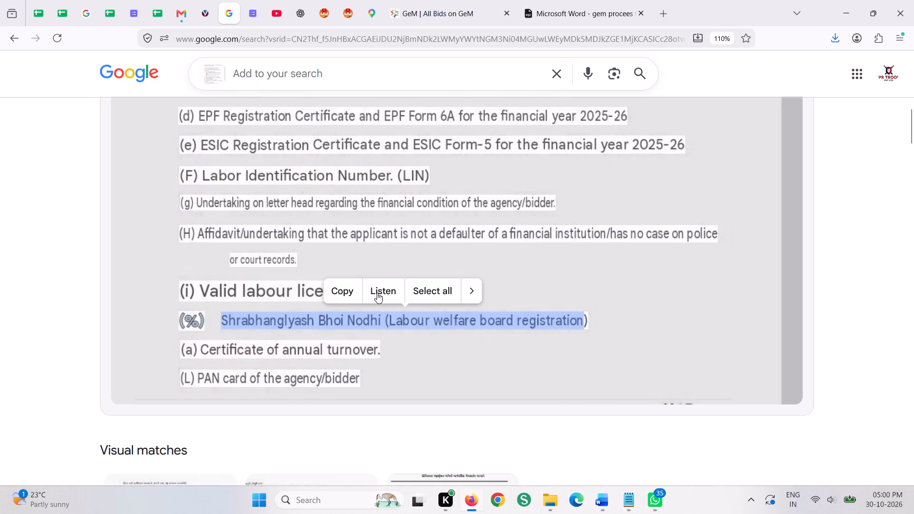
left_click(345, 293)
key("alt+Tab")
key("ctrl+v")
Add item 18 from translated clause (L): "PAN card of the agency/bidder".
key("Return")
type("18.")
key("alt+Tab")
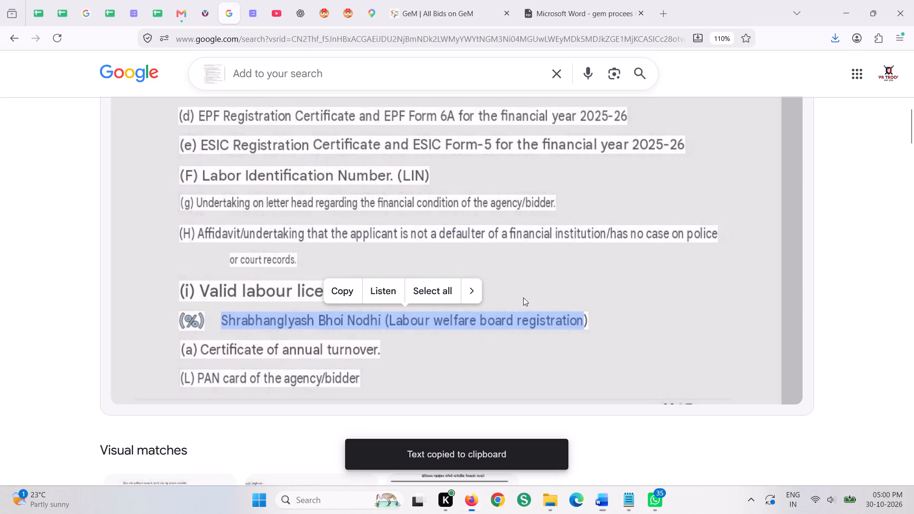
left_click_drag(213, 376, 213, 375)
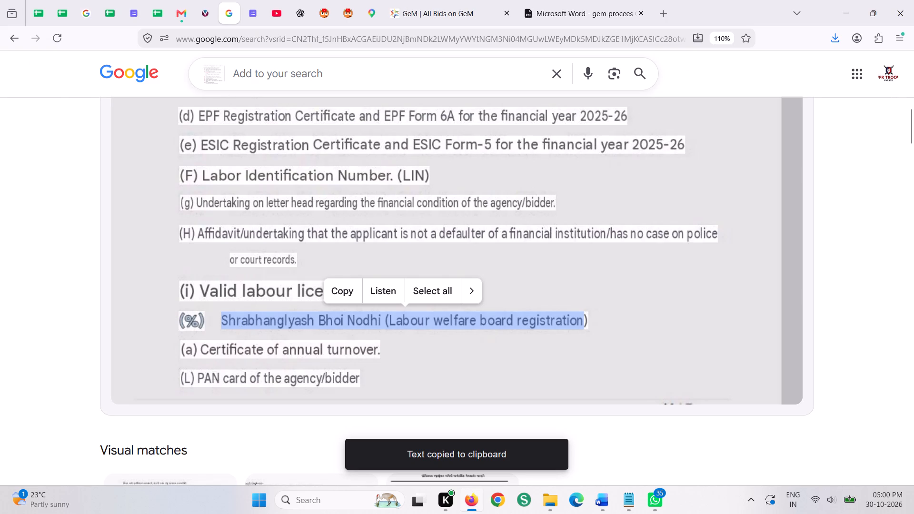
left_click_drag(213, 375, 298, 379)
left_click(212, 350)
key("alt+Tab")
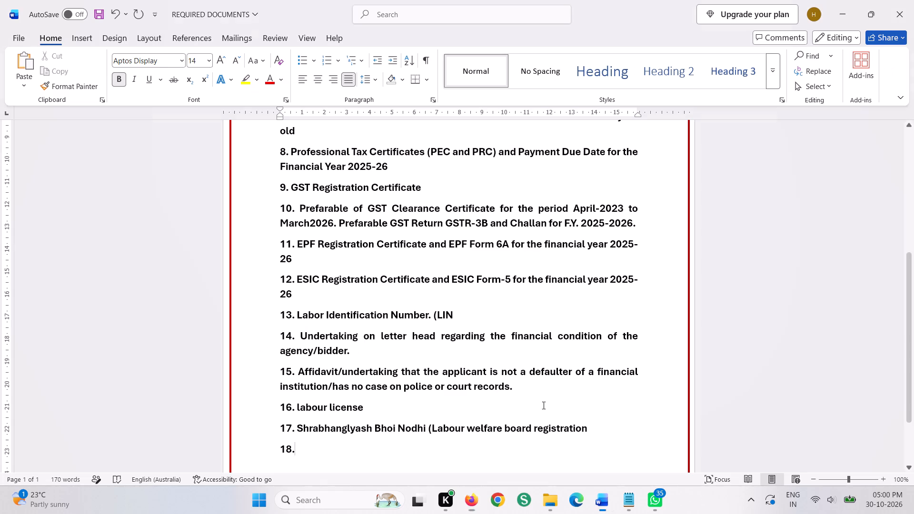
key("ctrl+v")
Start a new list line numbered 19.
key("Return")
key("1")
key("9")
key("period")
Capture the Gujarati clauses 4 to 8 and the note on page 12 of the tender PDF and translate them to English with Google image search.
key("alt+Tab")
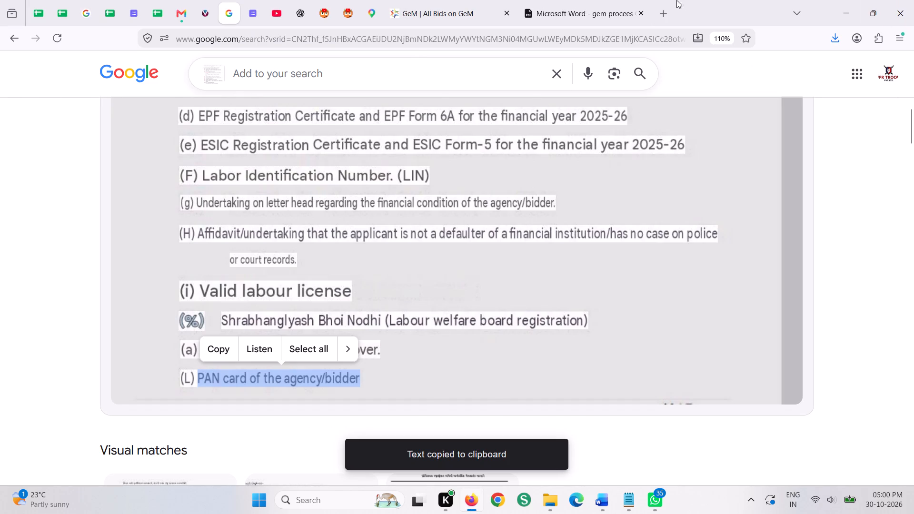
left_click(578, 0)
scroll(484, 223, "down", 1)
scroll(448, 276, "up", 1, "ctrl")
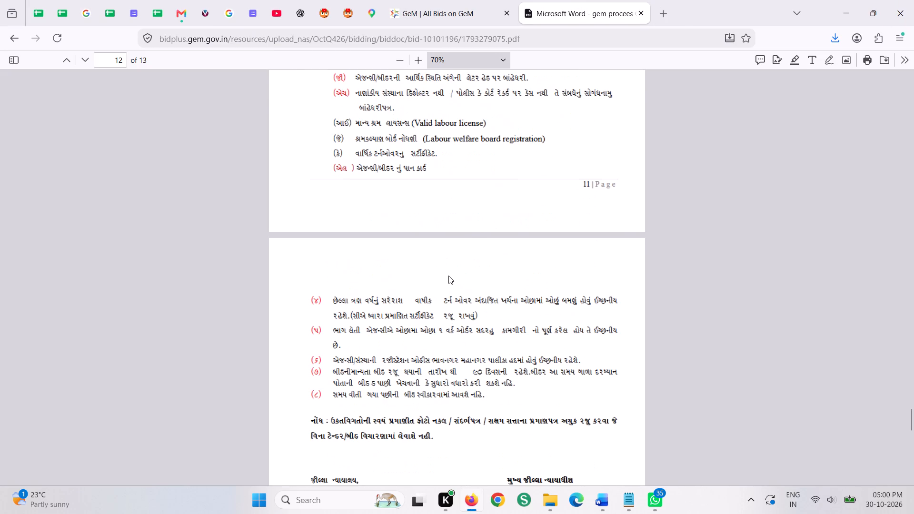
key("ctrl+shift+s")
left_click_drag(285, 277, 656, 458)
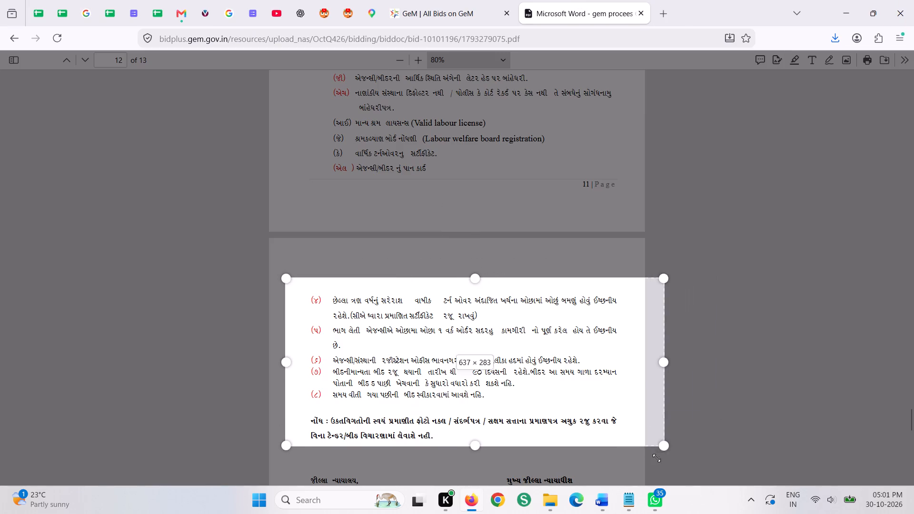
left_click_drag(656, 458, 650, 472)
left_click(539, 457)
left_click(235, 14)
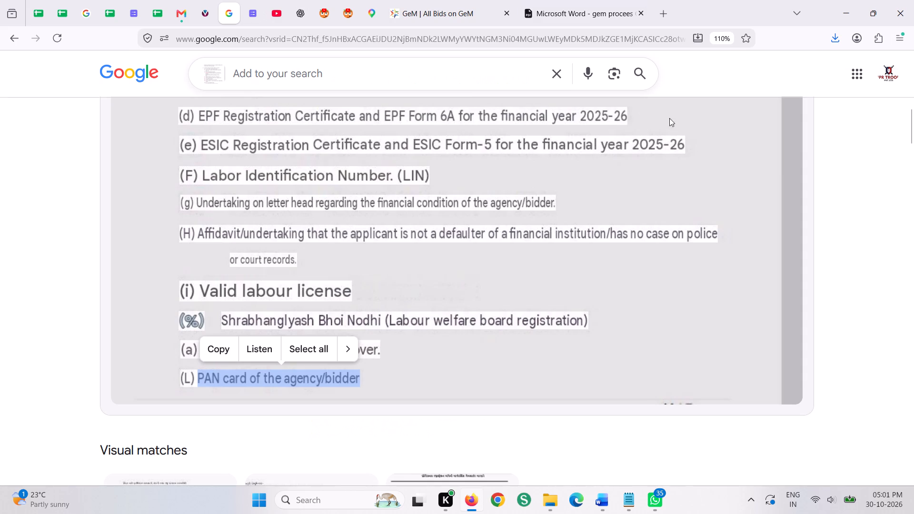
left_click(607, 65)
left_click(512, 237)
key("ctrl+v")
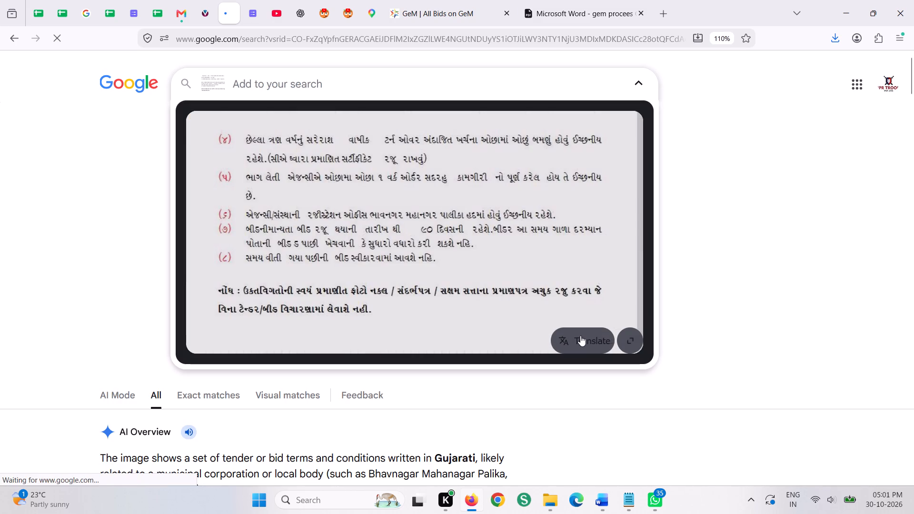
left_click(581, 336)
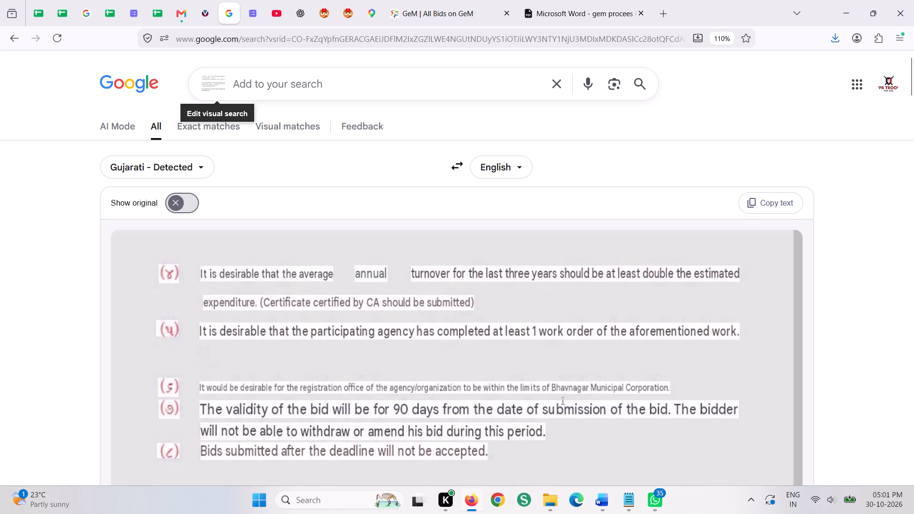
key("alt+Tab")
scroll(438, 311, "up", 2)
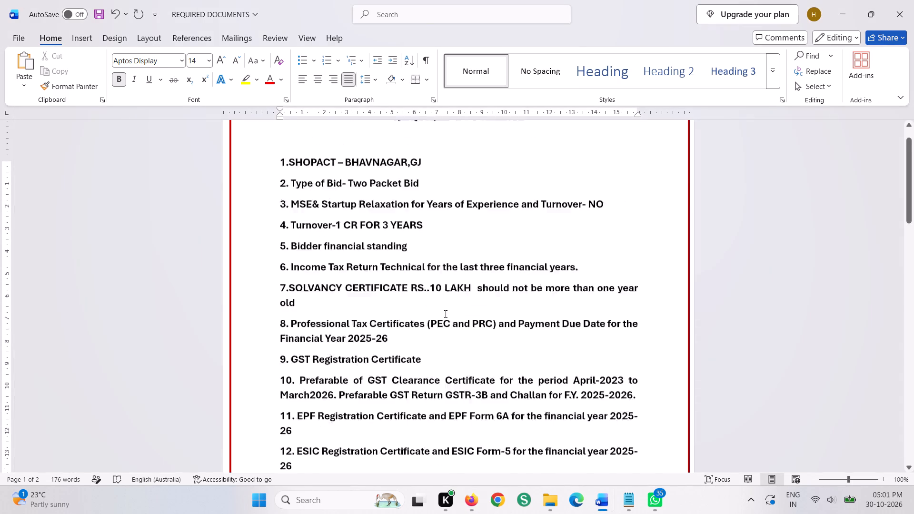
Capture clauses 1 to 3 of the price-schedule annexure on page 13 of the tender PDF and translate them to English with Google image search.
key("alt+Tab")
left_click(605, 0)
scroll(480, 277, "down", 2)
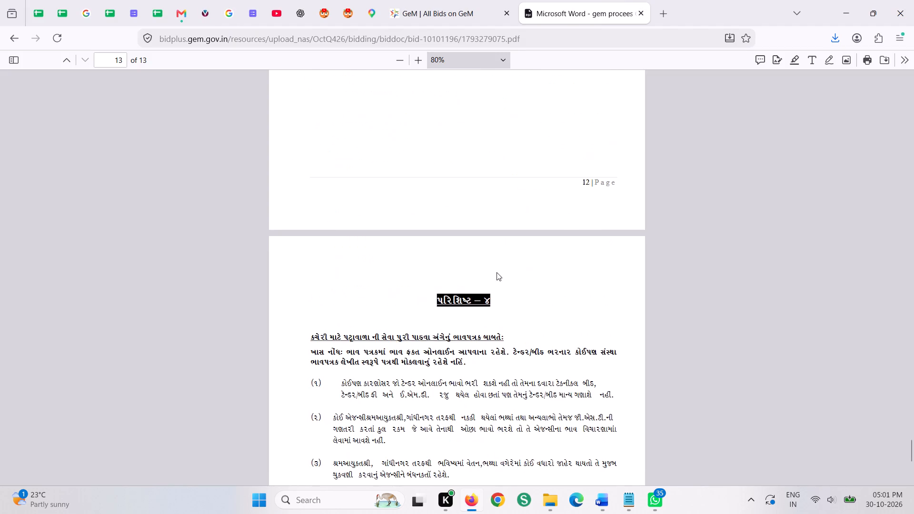
scroll(497, 272, "down", 6)
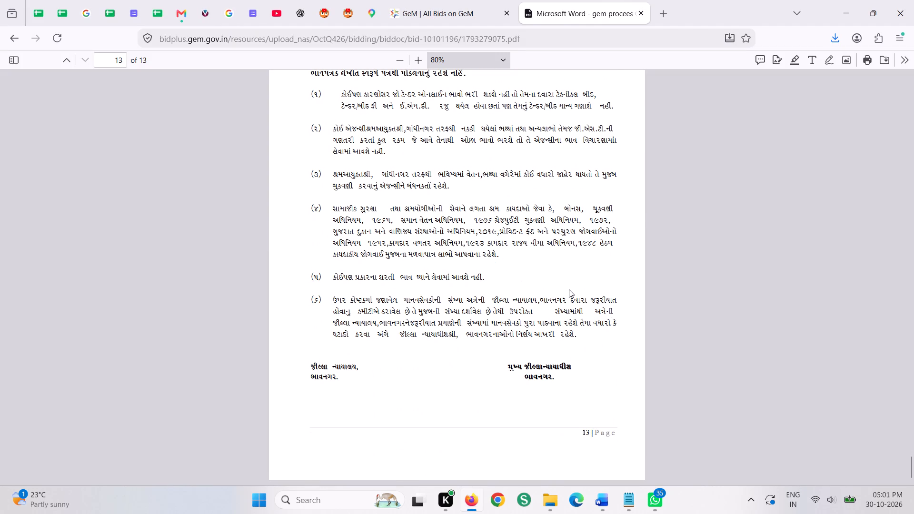
scroll(554, 270, "up", 1, "ctrl")
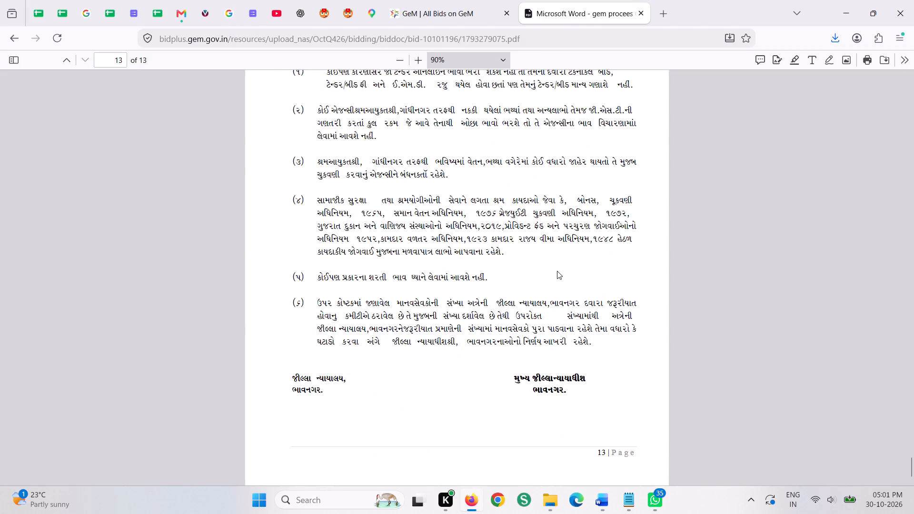
scroll(557, 271, "up", 1)
key("ctrl+shift+s")
left_click_drag(250, 315, 679, 397)
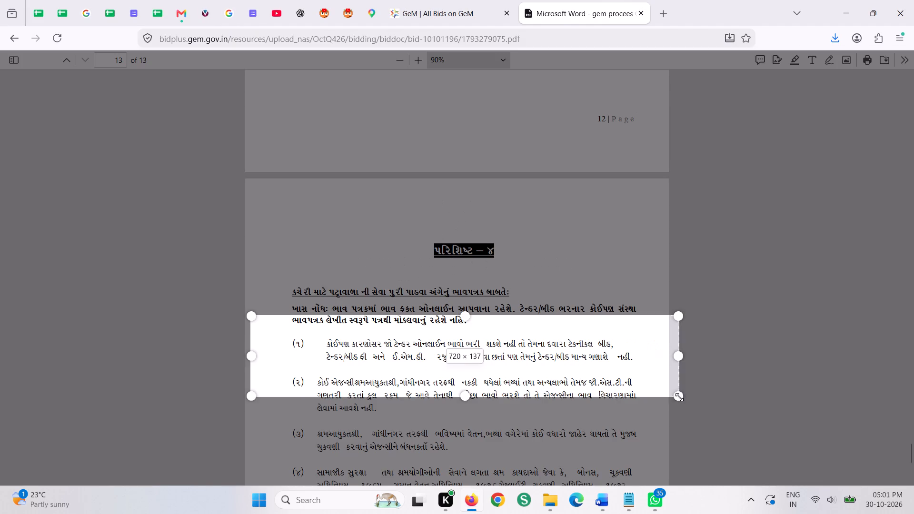
left_click_drag(679, 397, 691, 454)
left_click(598, 431)
left_click(226, 21)
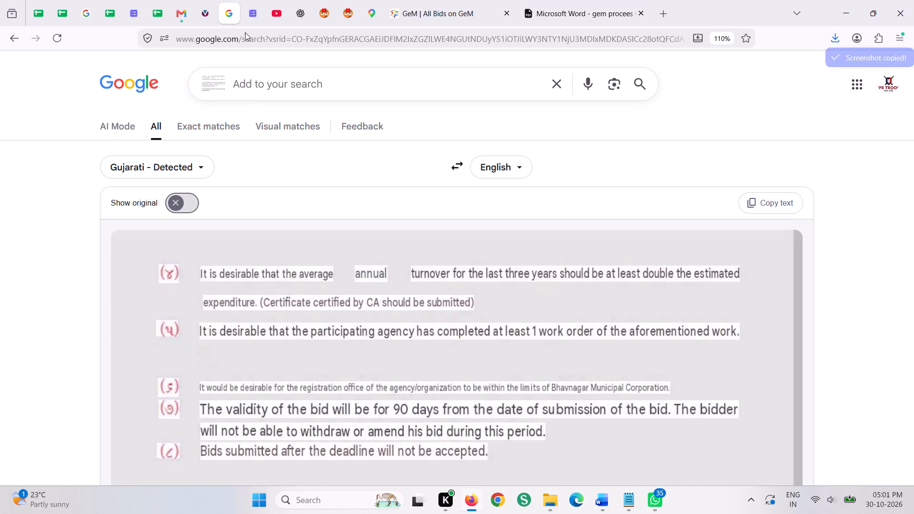
left_click(620, 81)
left_click(505, 252)
key("ctrl+v")
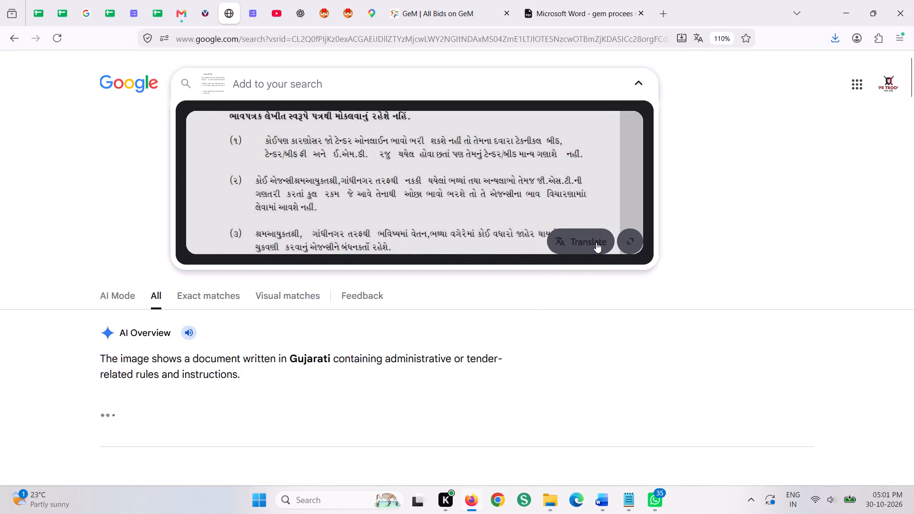
left_click(596, 242)
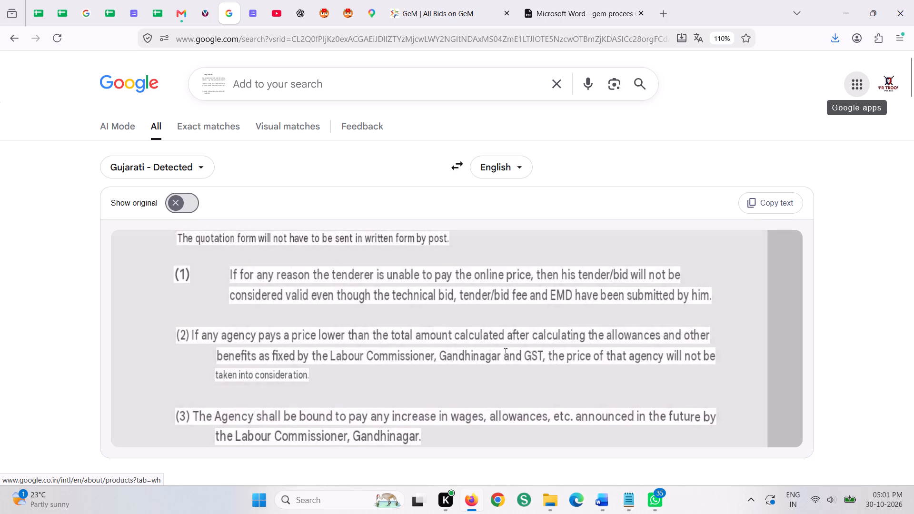
Return to the GeM-Bidding-10101196-1.pdf bid document and look through its bid details on page 2.
scroll(505, 354, "down", 1)
left_click(606, 0)
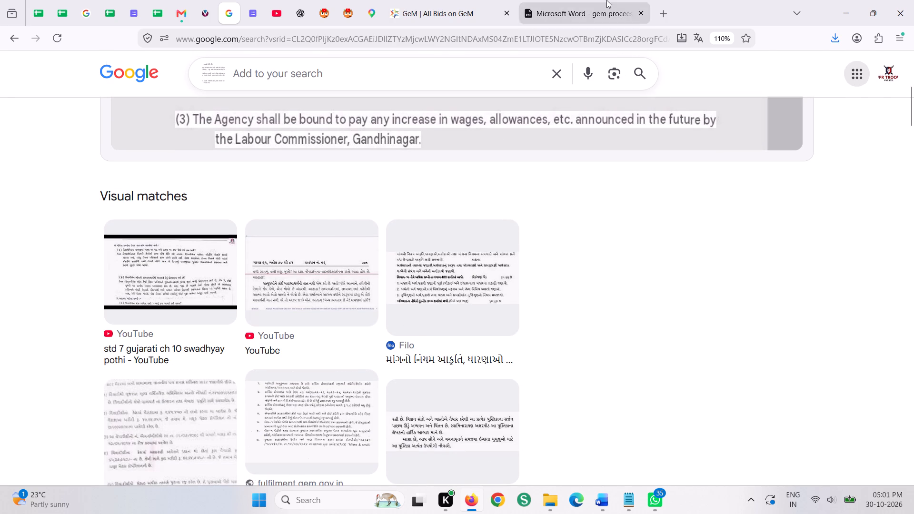
left_click(21, 32)
scroll(495, 215, "up", 3)
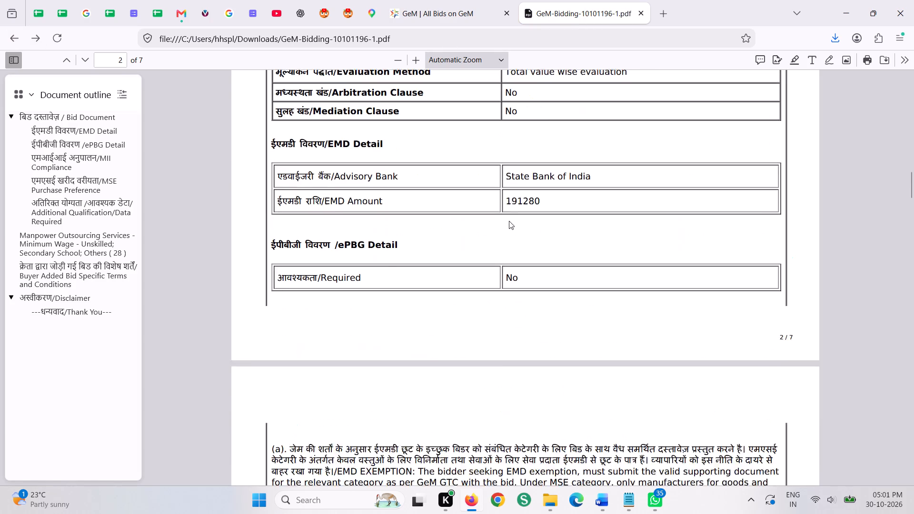
scroll(509, 221, "up", 1)
Delete the unused number 19 and the blank second page after item 18 in the required documents list.
key("alt+Tab")
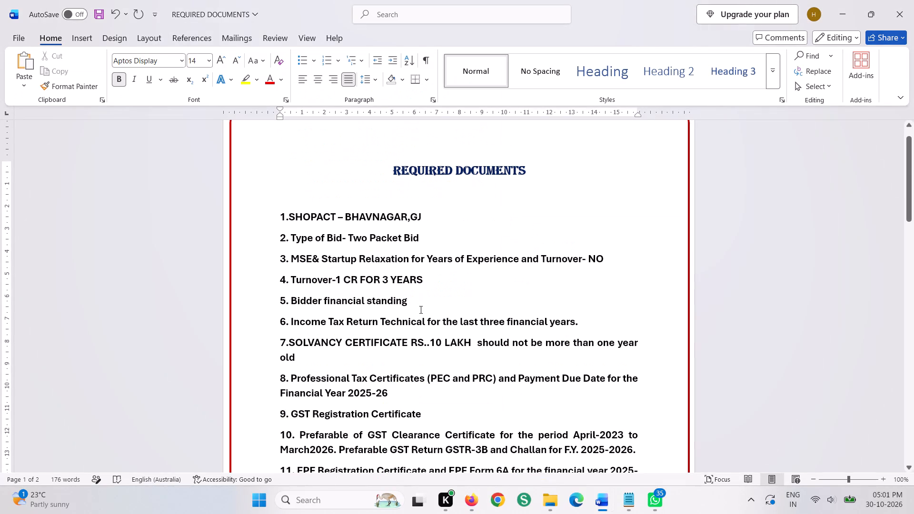
scroll(419, 308, "down", 3)
scroll(482, 346, "down", 1)
left_click(338, 227)
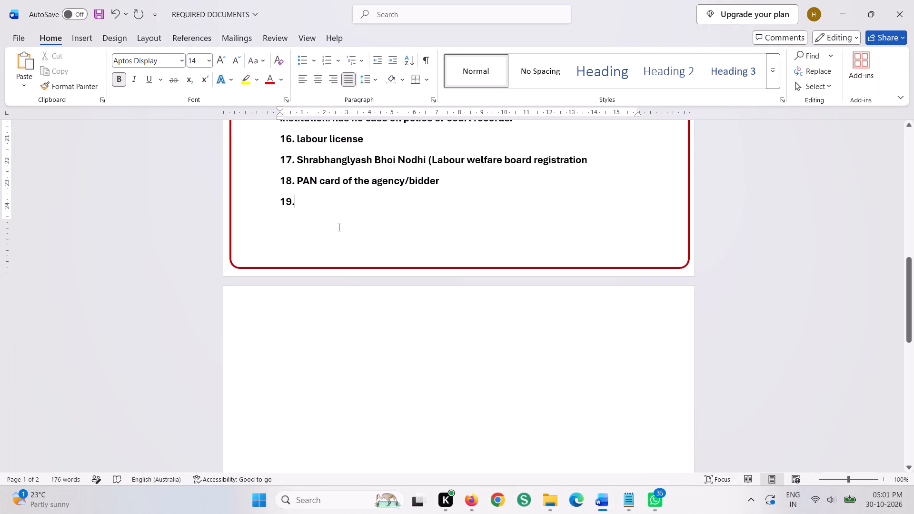
left_click(306, 324)
key("BackSpace")
key("BackSpace")
key("BackSpace")
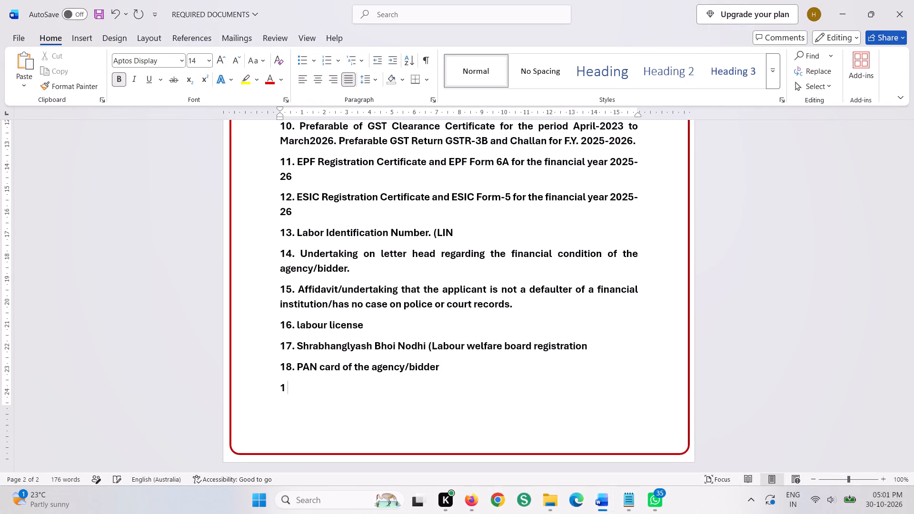
key("BackSpace")
scroll(308, 307, "up", 4)
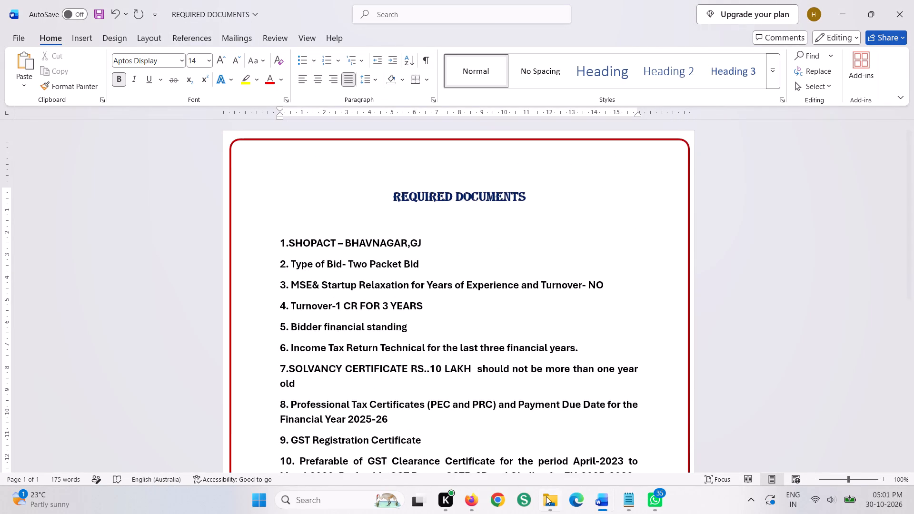
Publish the list as a PDF named REQUIRED DOCUMENTS in the GEM2026B8217970 folder under DEV1, and close the opened copy.
left_click(546, 496)
left_click(546, 496)
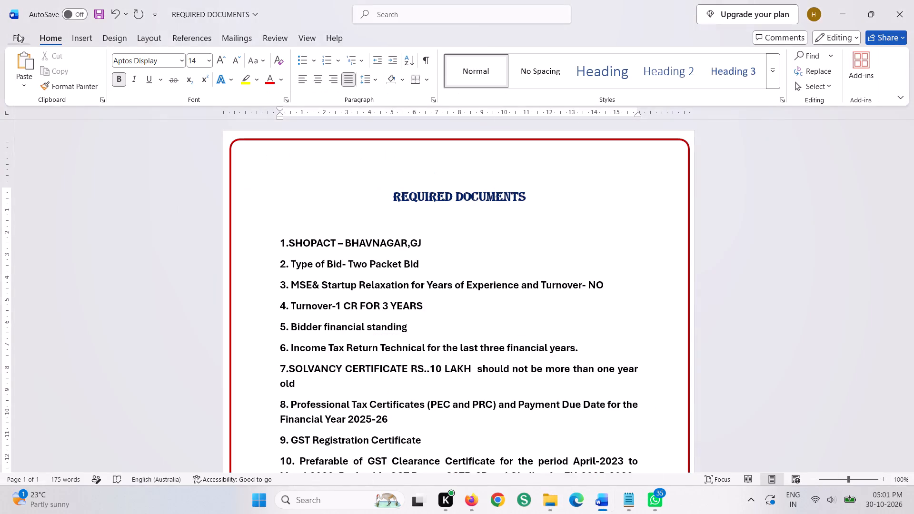
left_click(18, 34)
left_click(36, 273)
left_click(317, 168)
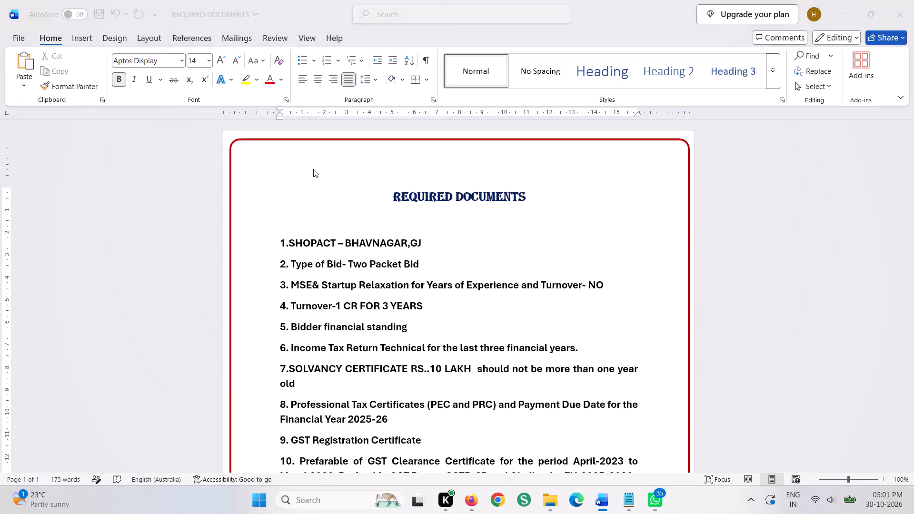
left_click(60, 151)
scroll(206, 128, "up", 5)
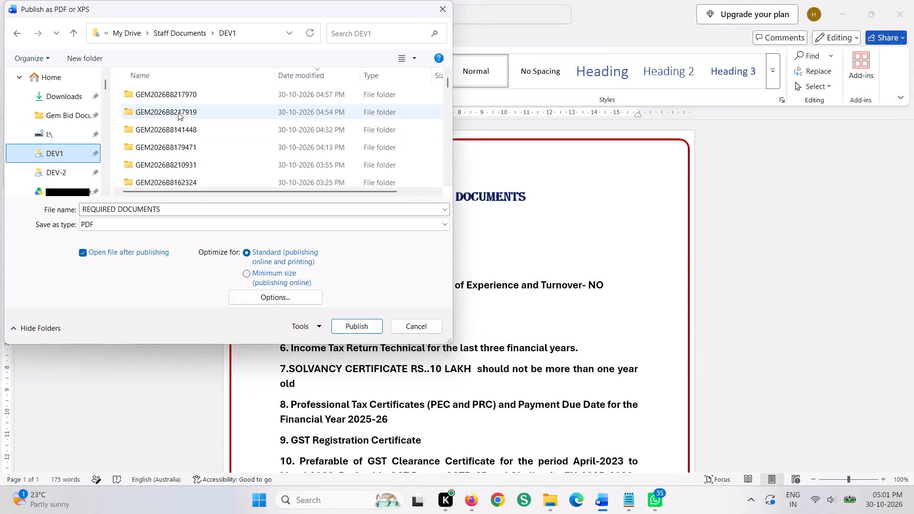
scroll(178, 112, "up", 3)
double_click(186, 99)
left_click(181, 196)
left_click(183, 203)
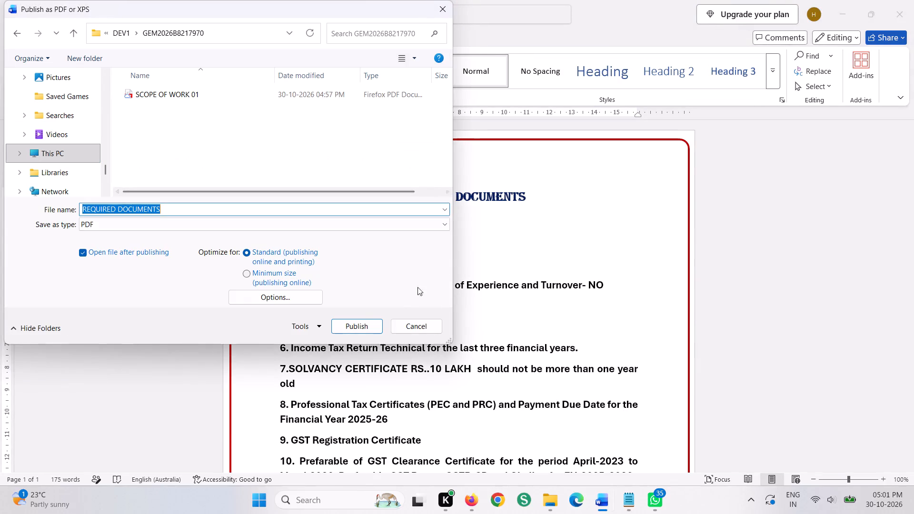
left_click(363, 326)
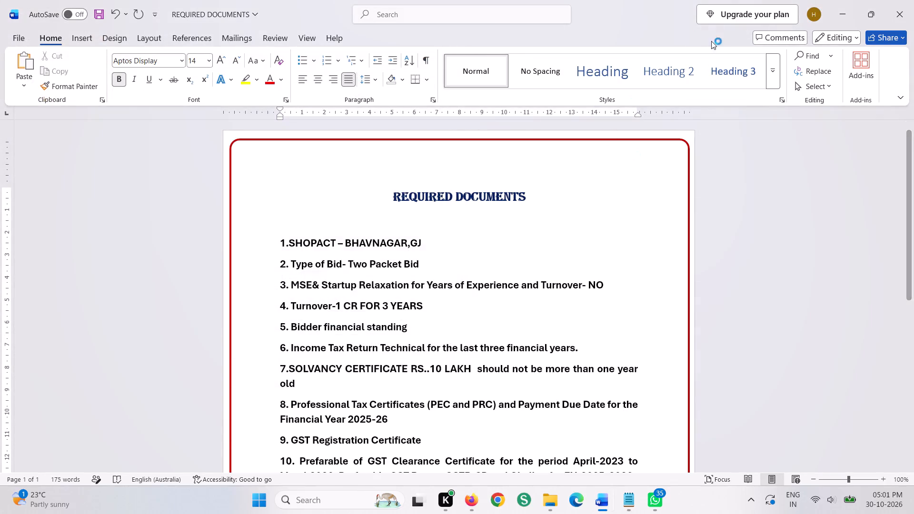
left_click(691, 0)
left_click(749, 10)
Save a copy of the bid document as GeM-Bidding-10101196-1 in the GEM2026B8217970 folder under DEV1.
left_click(606, 0)
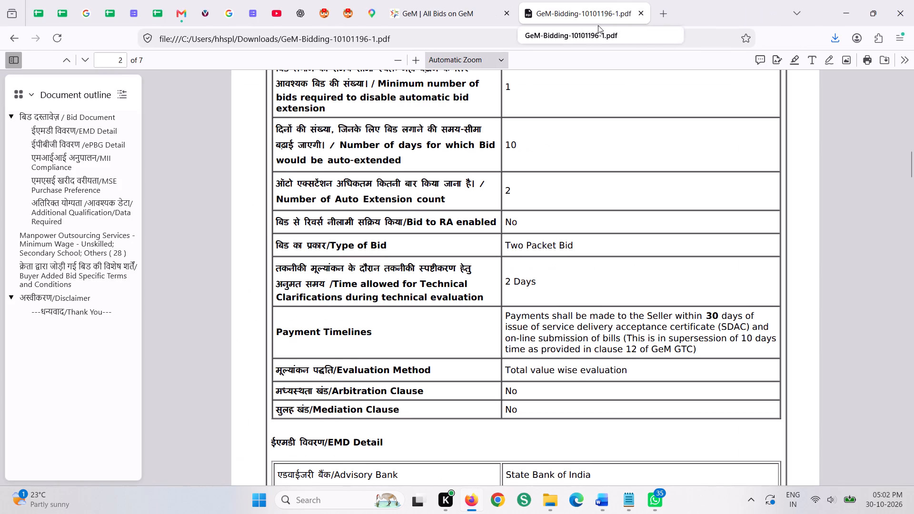
scroll(627, 135, "up", 4)
left_click(881, 59)
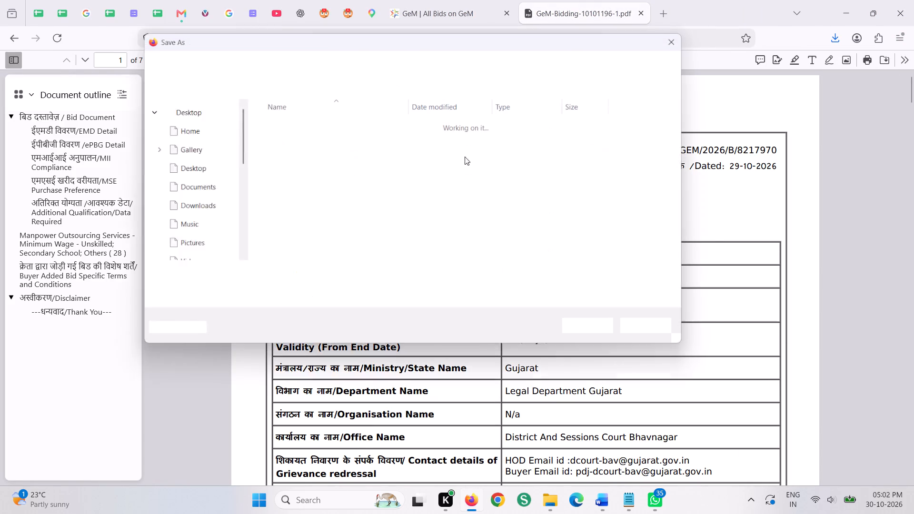
scroll(285, 167, "up", 3)
left_click(211, 63)
scroll(285, 137, "up", 4)
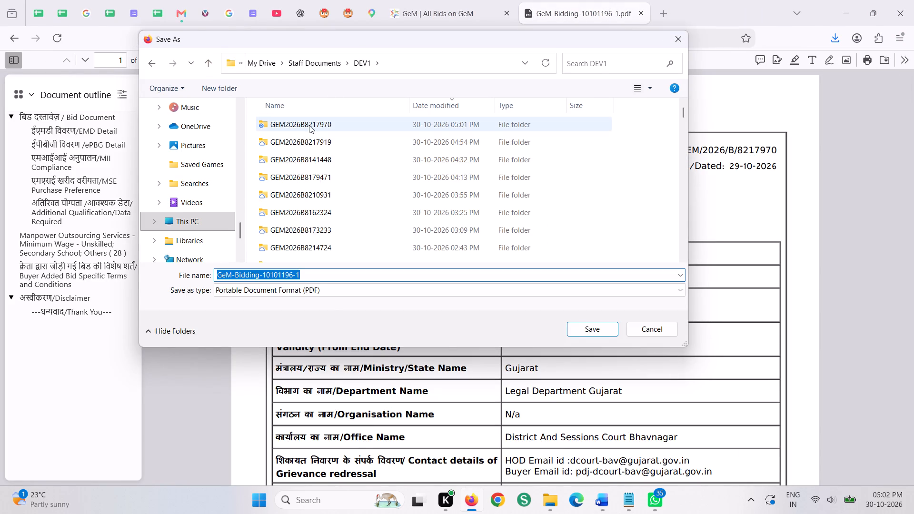
double_click(309, 125)
left_click(302, 273)
left_click(576, 328)
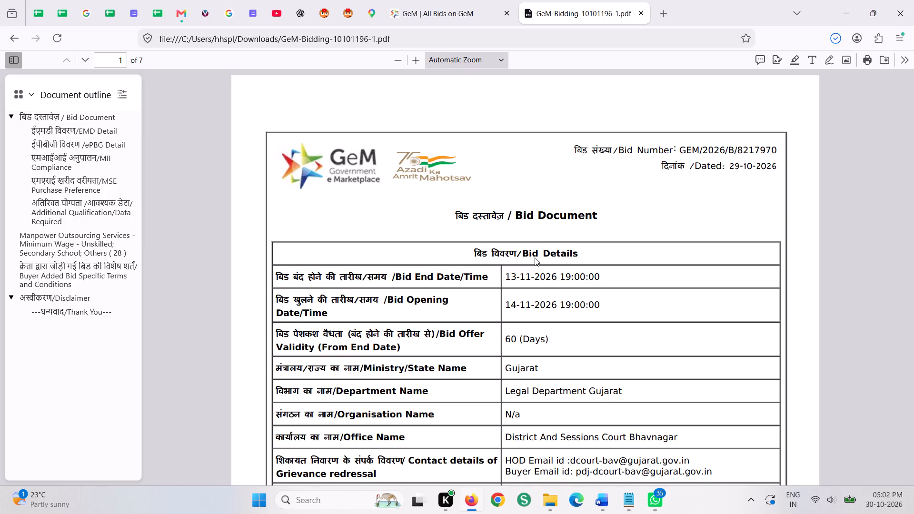
Check the saved PDFs in the GEM2026B8217970 folder and go back up to the DEV1 folder.
scroll(535, 257, "down", 1)
scroll(582, 311, "down", 1)
left_click(544, 499)
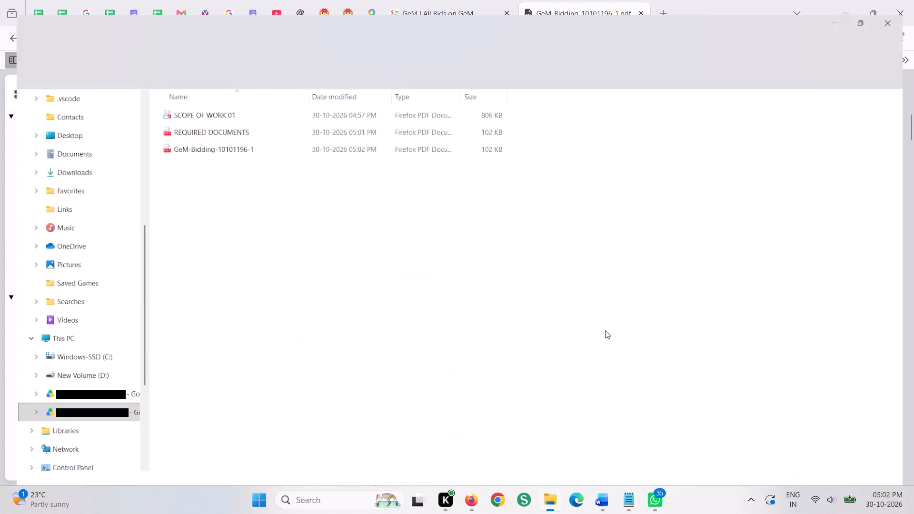
left_click(204, 115)
left_click(187, 142)
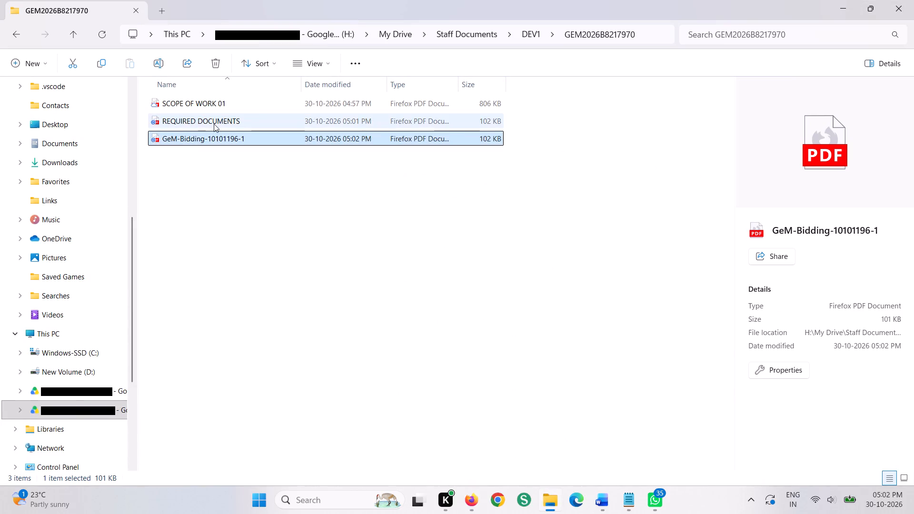
left_click(166, 119)
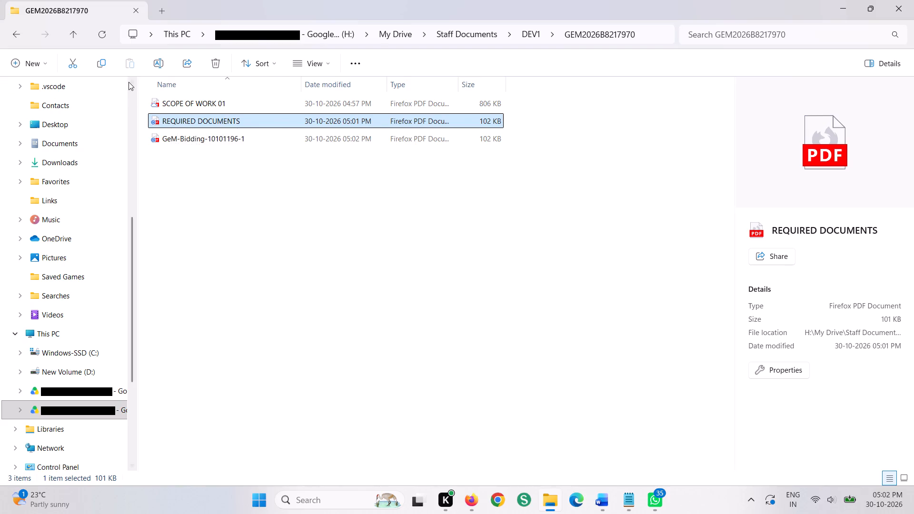
left_click(76, 34)
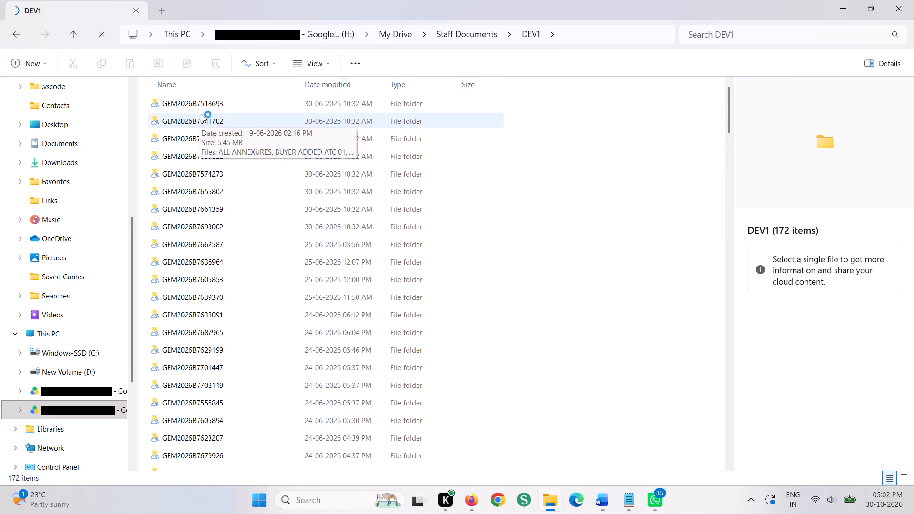
Copy the GeM ID GEM/2026/B/8218122 from the Bangalore row of the Daily Tender Sheet 2026.
left_click(474, 496)
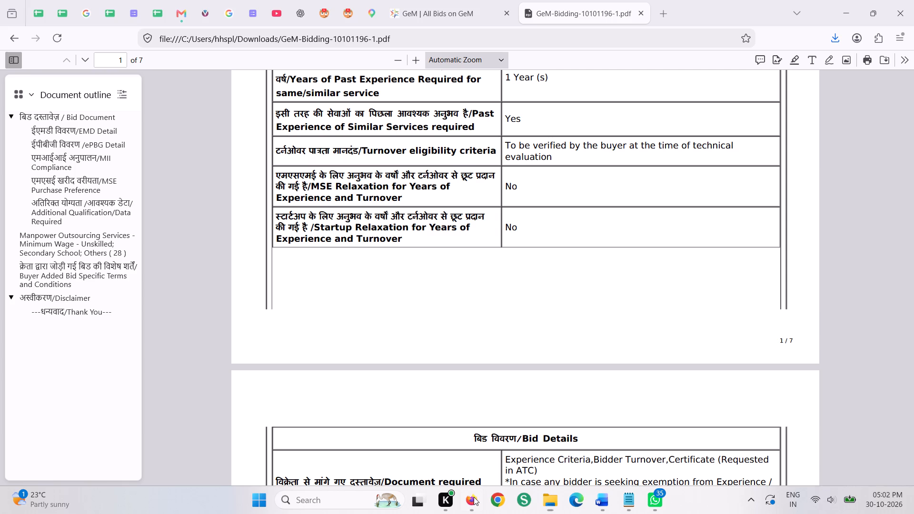
left_click(149, 15)
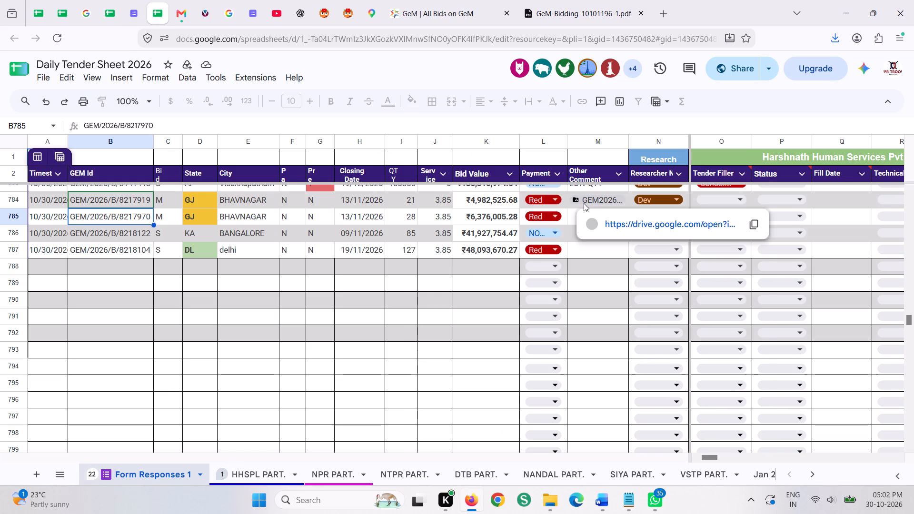
left_click(447, 289)
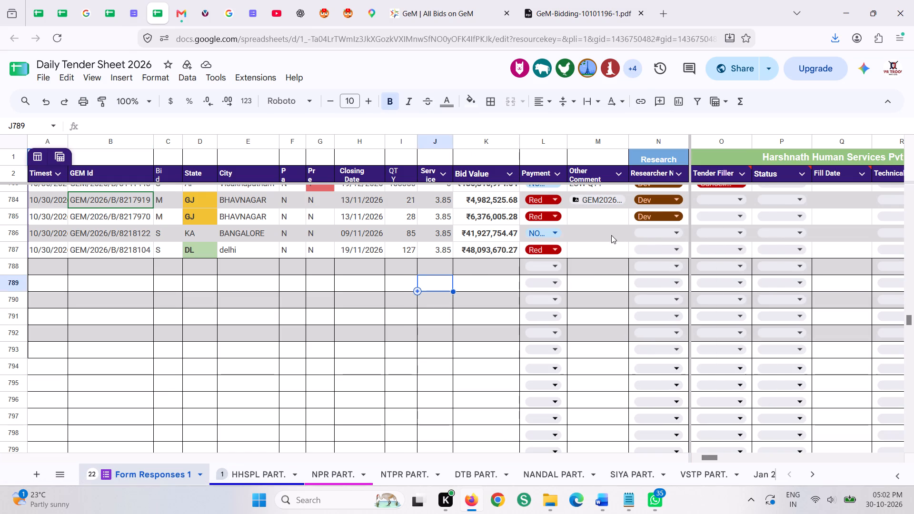
left_click(610, 233)
left_click(641, 231)
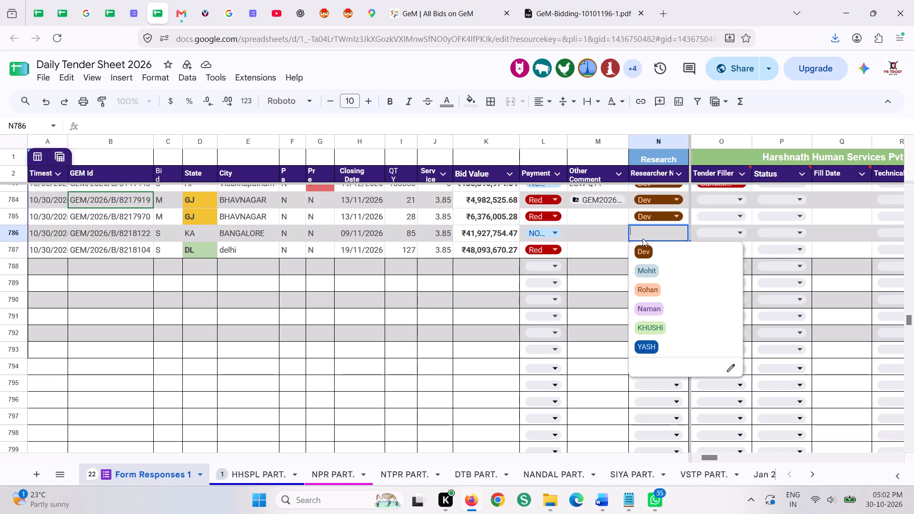
left_click(607, 227)
left_click(143, 234)
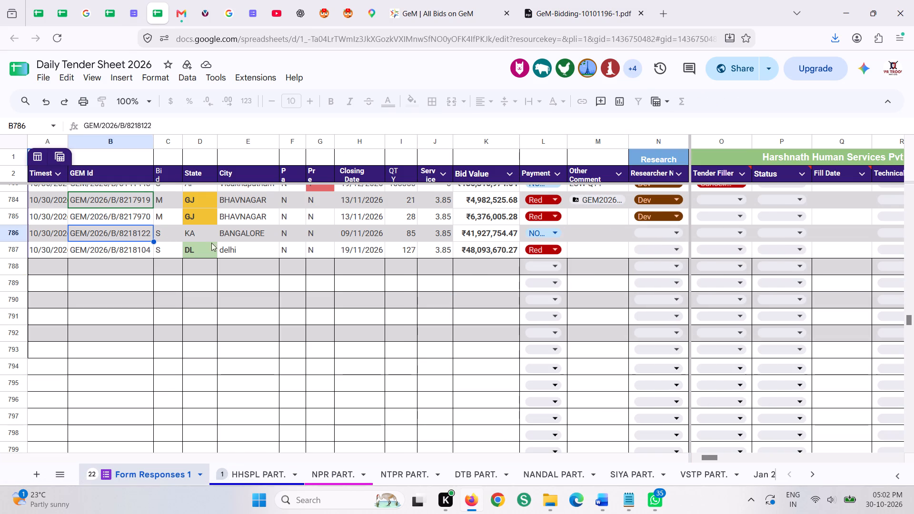
key("ctrl+c")
left_click(572, 223)
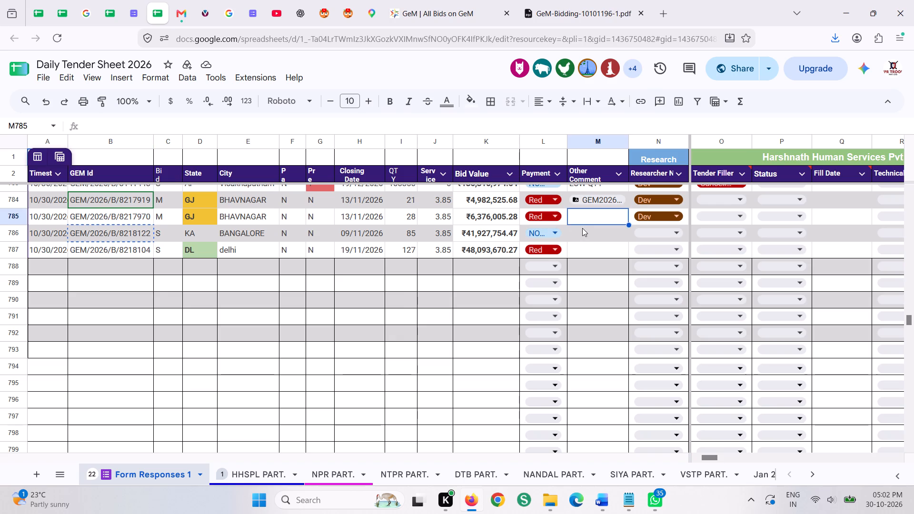
Close the previous bid PDF, then find GEM/2026/B/8218122 in the GeM bid listing and open its bid document.
left_click(605, 0)
scroll(616, 104, "up", 9)
left_click(641, 15)
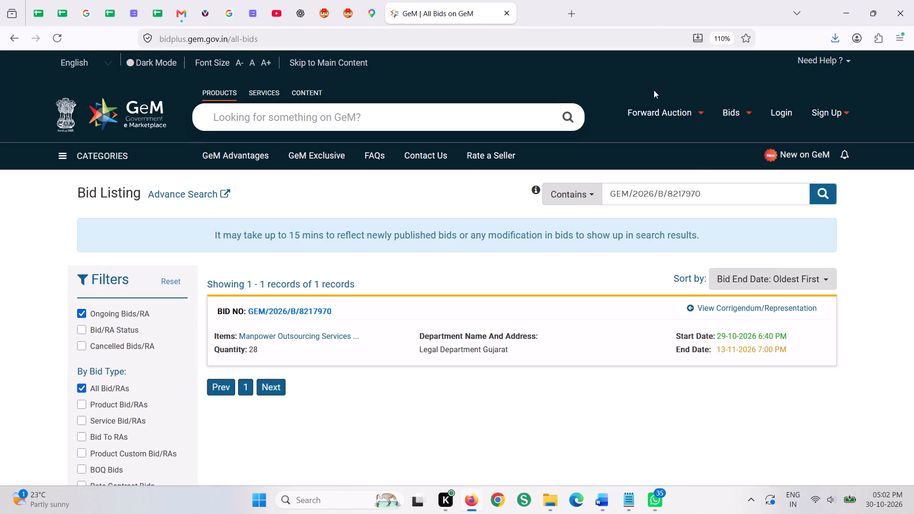
left_click_drag(720, 190, 570, 198)
key("ctrl+v")
key("Return")
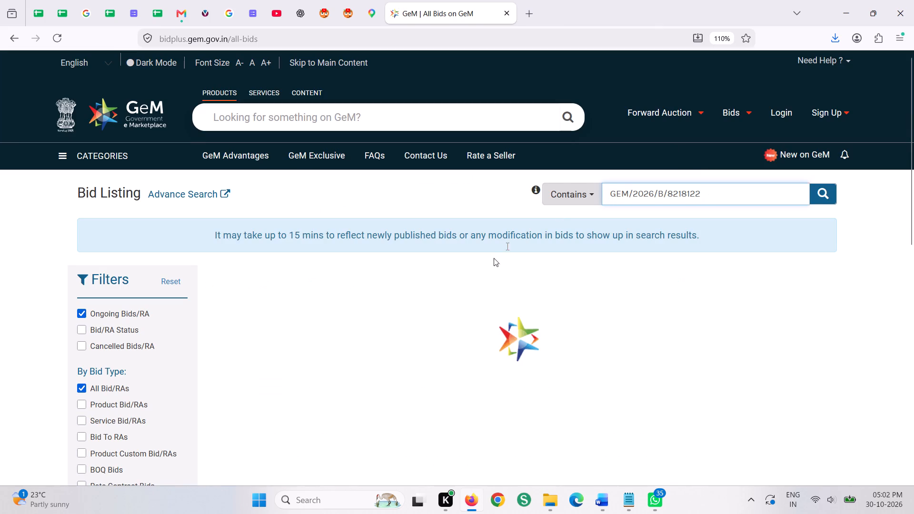
left_click(324, 307)
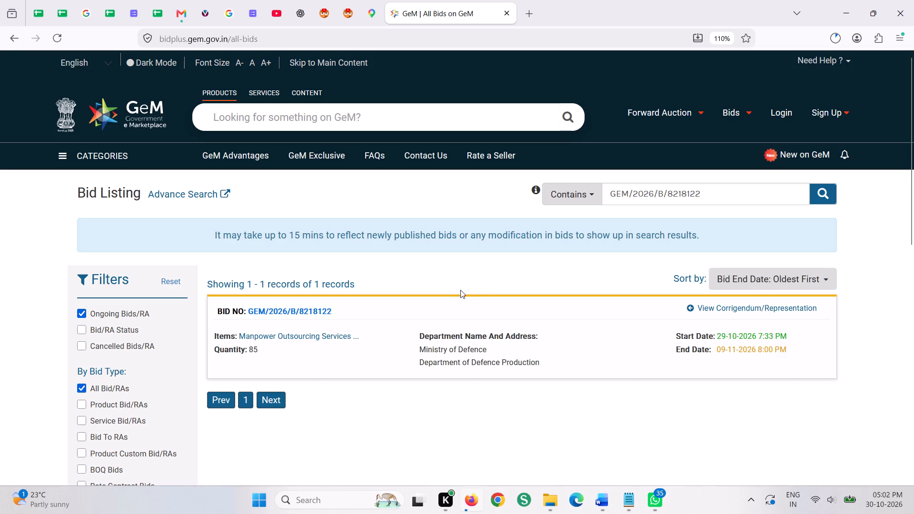
left_click(333, 219)
scroll(514, 313, "down", 1)
left_click(590, 315)
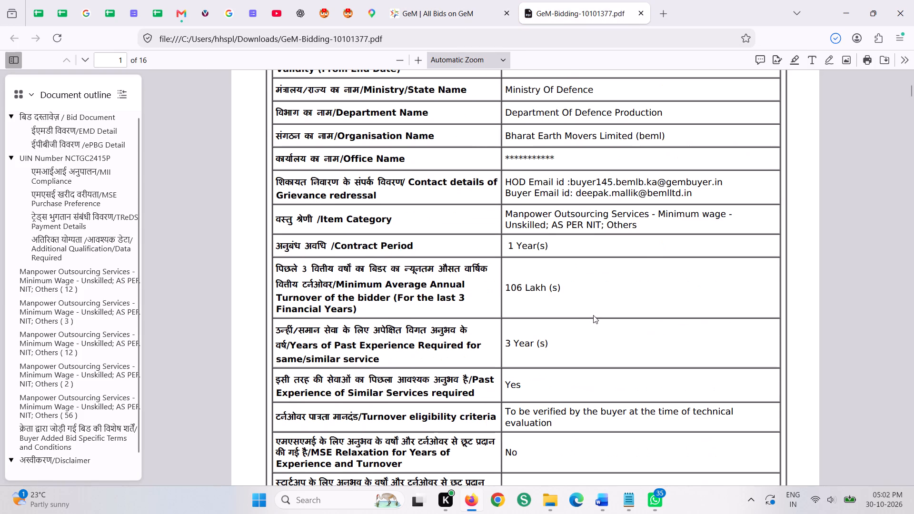
Search the bid document for the word SECURITY and go through its matches.
key("ctrl+f")
type("SE")
type("CURITY")
key("Return")
key("Return")
key("Return")
key("Return")
key("Return")
key("Return")
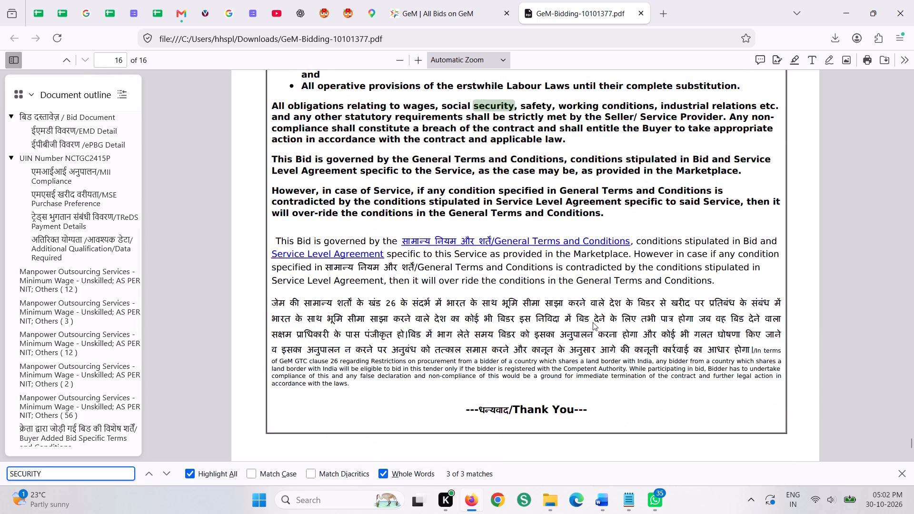
Search the bid document for the word WATCH.
key("BackSpace")
key("BackSpace")
key("BackSpace")
key("BackSpace")
key("BackSpace")
key("BackSpace")
key("BackSpace")
key("BackSpace")
key("BackSpace")
key("BackSpace")
type("WATCH")
Search the bid document for the word CHOWKIDAR and clear the search text.
key("BackSpace")
key("BackSpace")
key("BackSpace")
key("BackSpace")
key("BackSpace")
key("BackSpace")
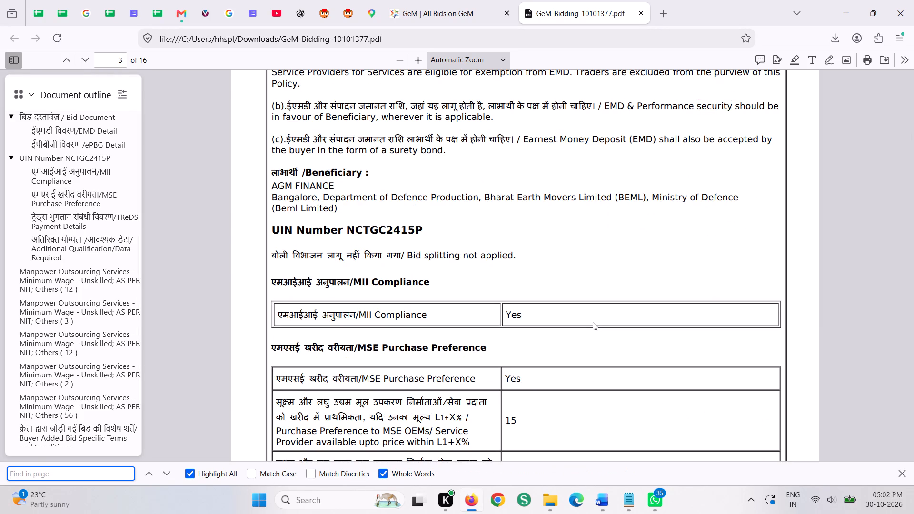
key("BackSpace")
type("CHOWKIDAR")
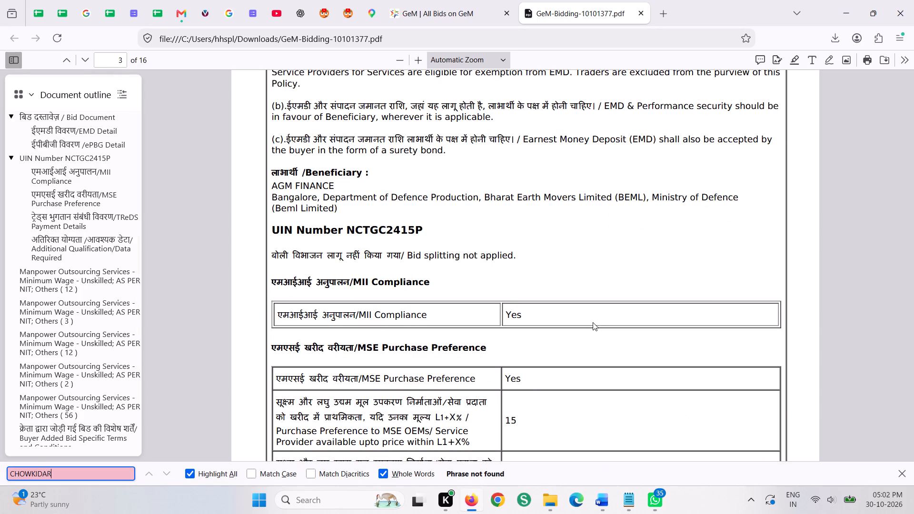
key("BackSpace")
key("BackSpace")
key("BackSpace")
key("BackSpace")
key("BackSpace")
key("BackSpace")
key("BackSpace")
key("BackSpace")
key("BackSpace")
key("BackSpace")
key("BackSpace")
key("BackSpace")
Open the scope of work and job description attachment 1793282324.pdf and look over its index sheet.
scroll(592, 307, "down", 2)
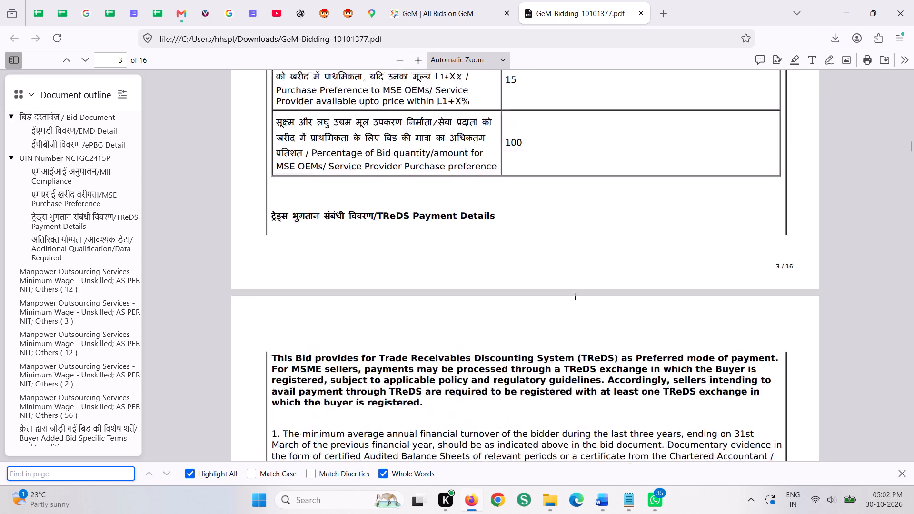
scroll(554, 292, "down", 2)
left_click(475, 204)
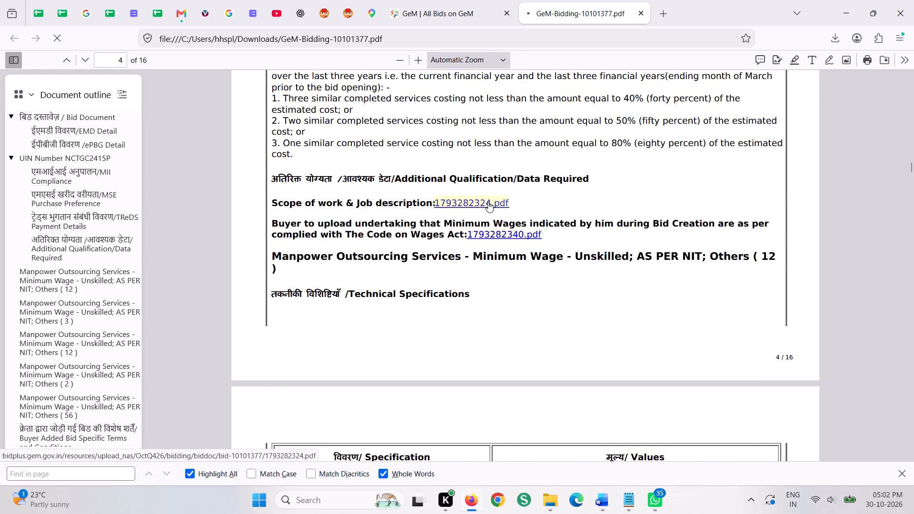
left_click(288, 283)
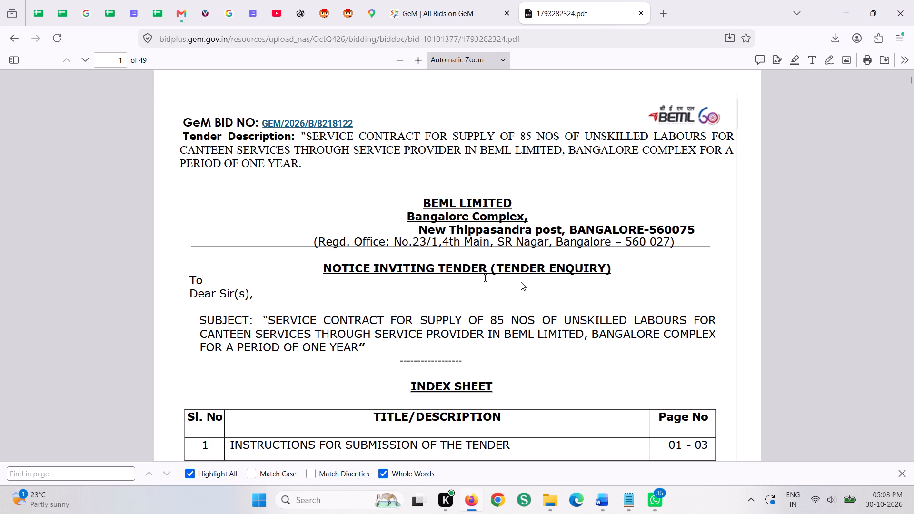
scroll(521, 282, "down", 1)
scroll(521, 283, "up", 1)
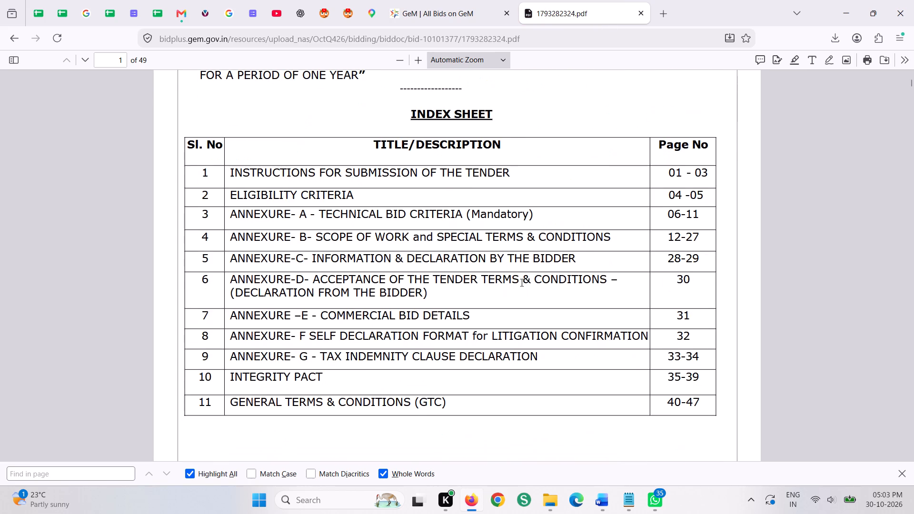